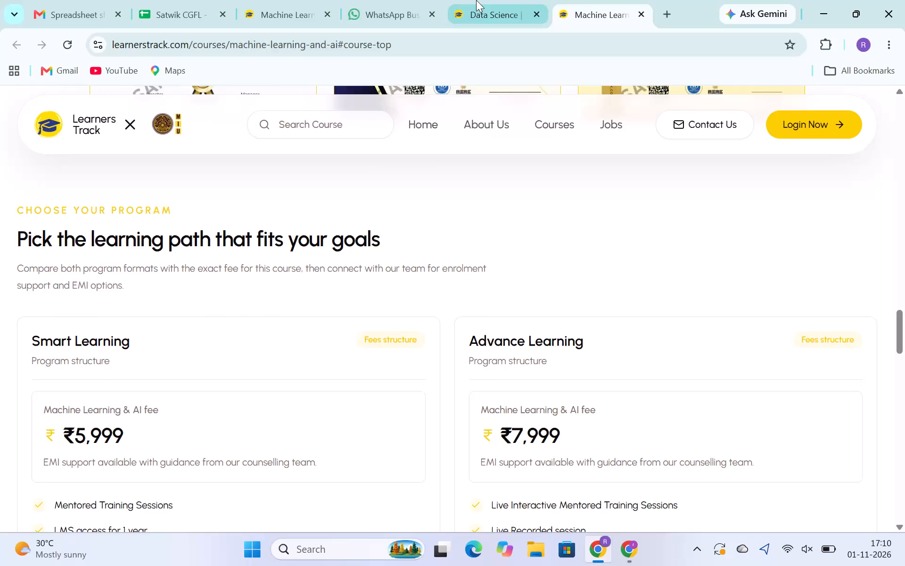
Switch to the Satwik CGFL - LT lead-tracking spreadsheet.
left_click(476, 0)
left_click(176, 0)
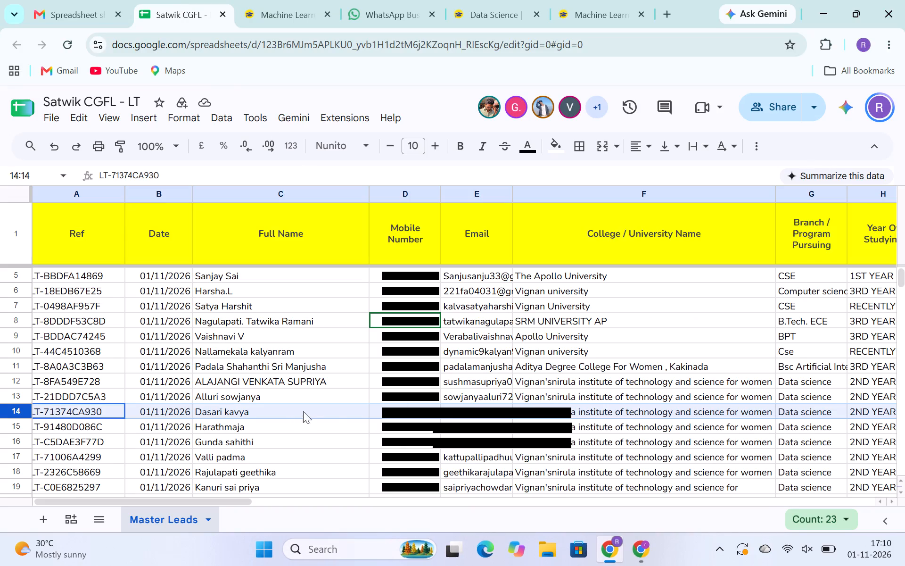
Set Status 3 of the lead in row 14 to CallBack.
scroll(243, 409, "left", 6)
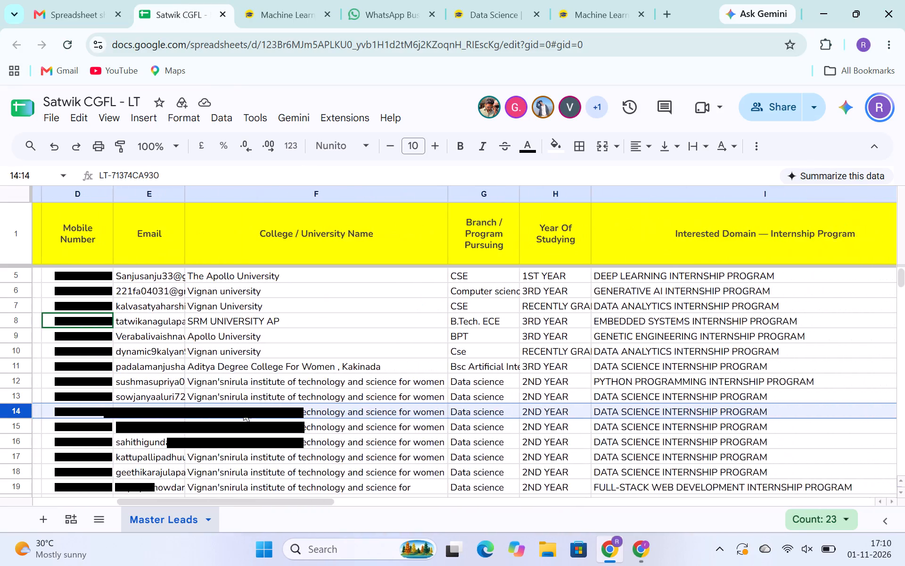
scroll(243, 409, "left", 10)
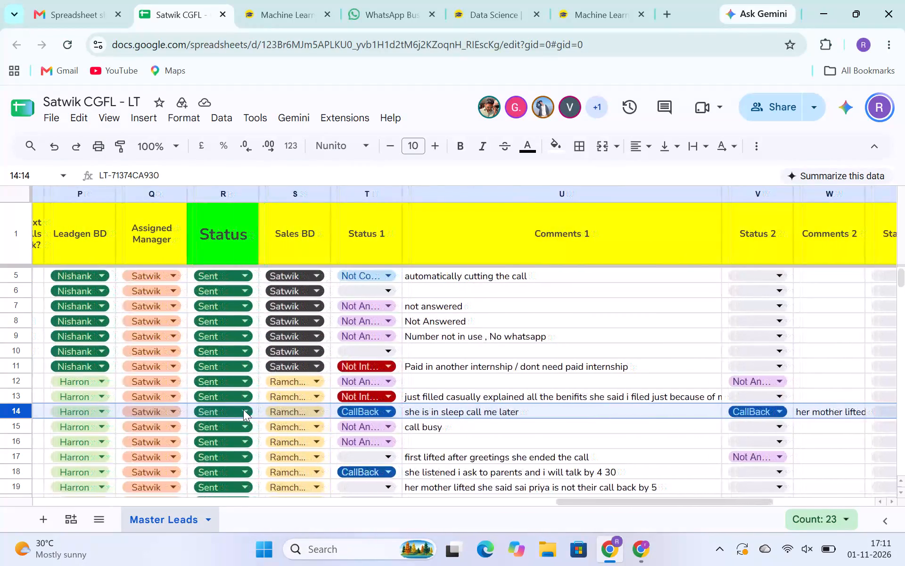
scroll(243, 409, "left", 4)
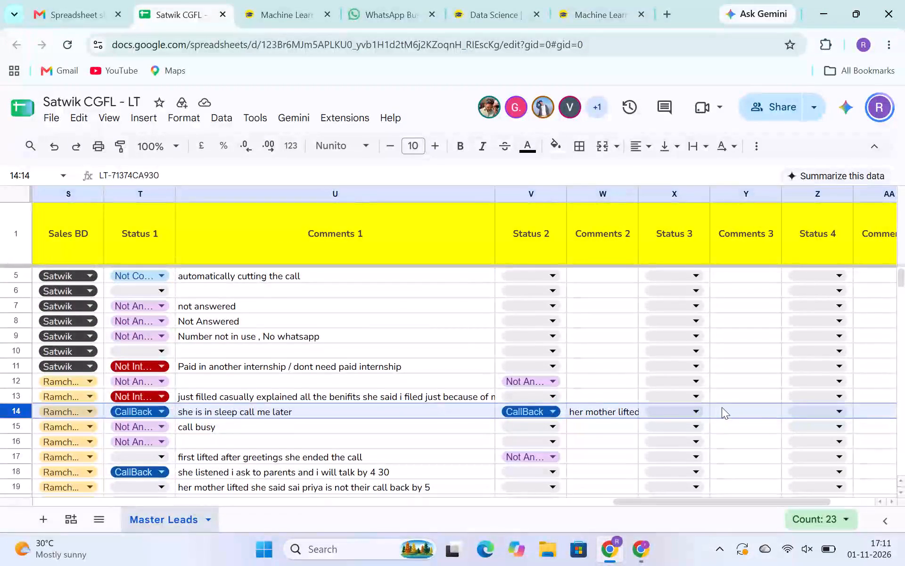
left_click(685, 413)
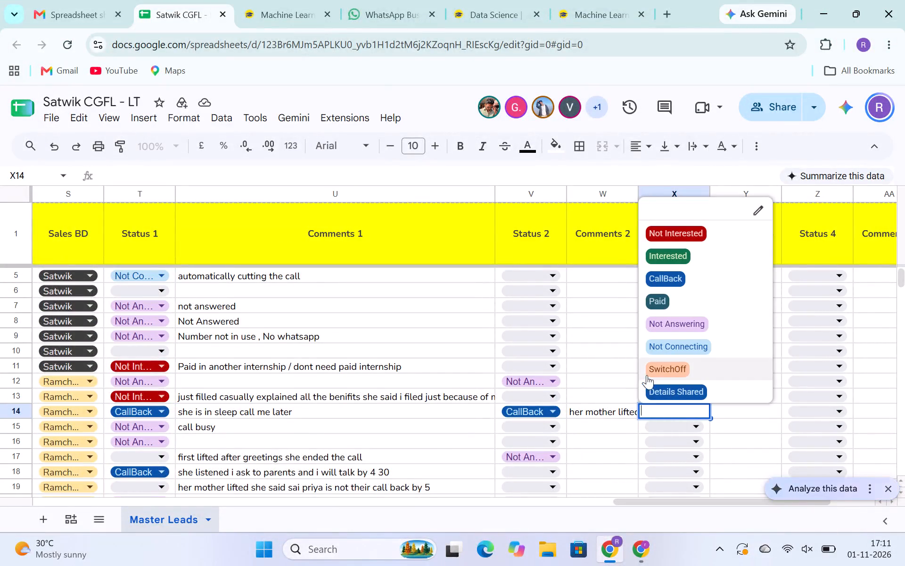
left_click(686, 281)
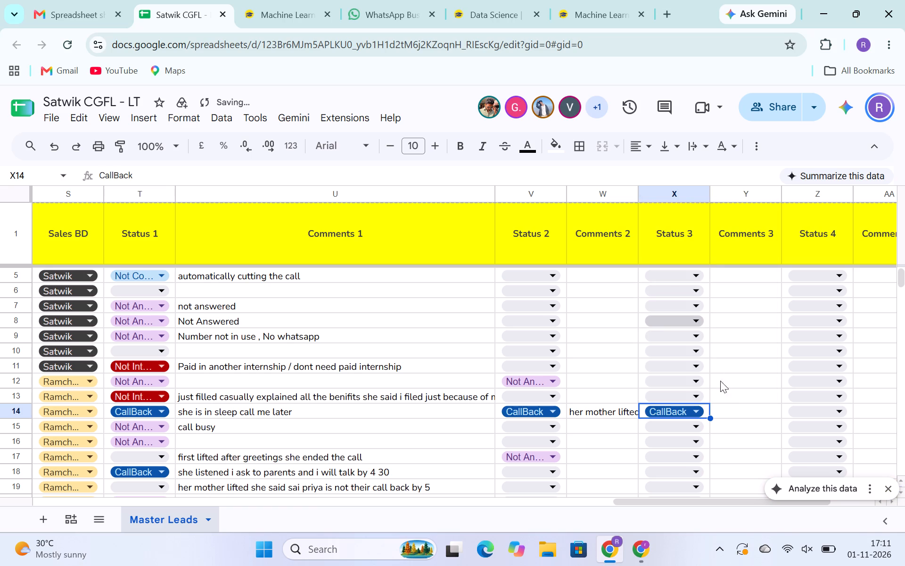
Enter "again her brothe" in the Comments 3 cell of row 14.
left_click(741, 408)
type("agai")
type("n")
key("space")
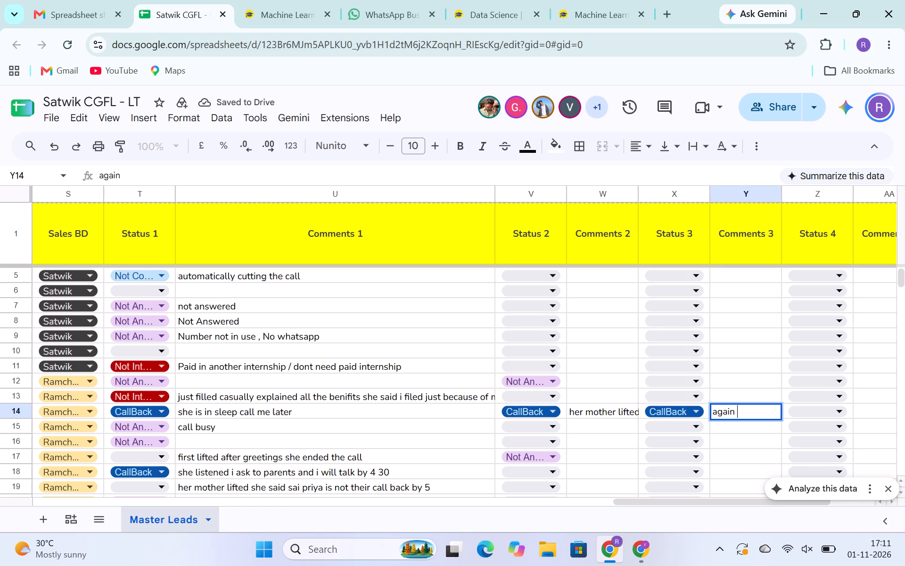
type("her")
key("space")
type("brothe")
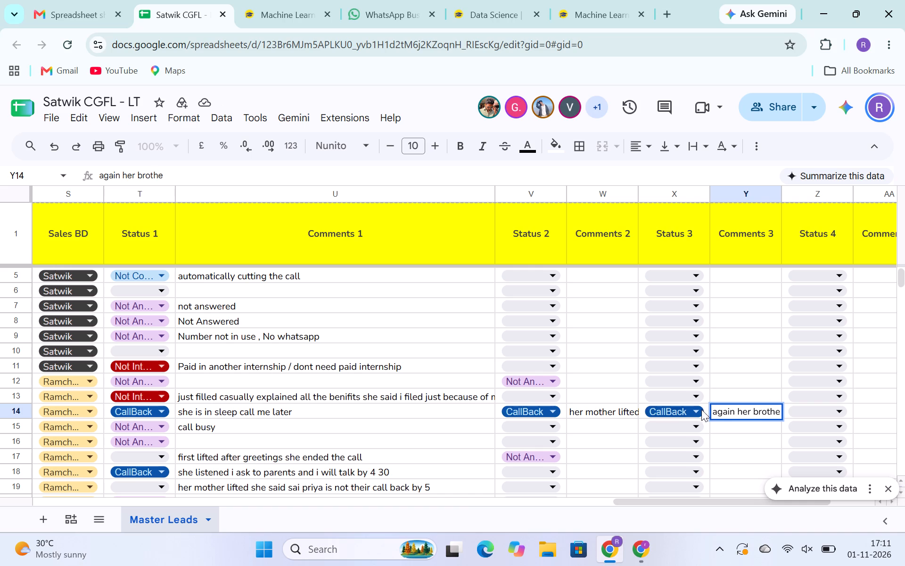
Set Status 3 of the lead in row 14 to Details Shared.
left_click(684, 408)
left_click(692, 395)
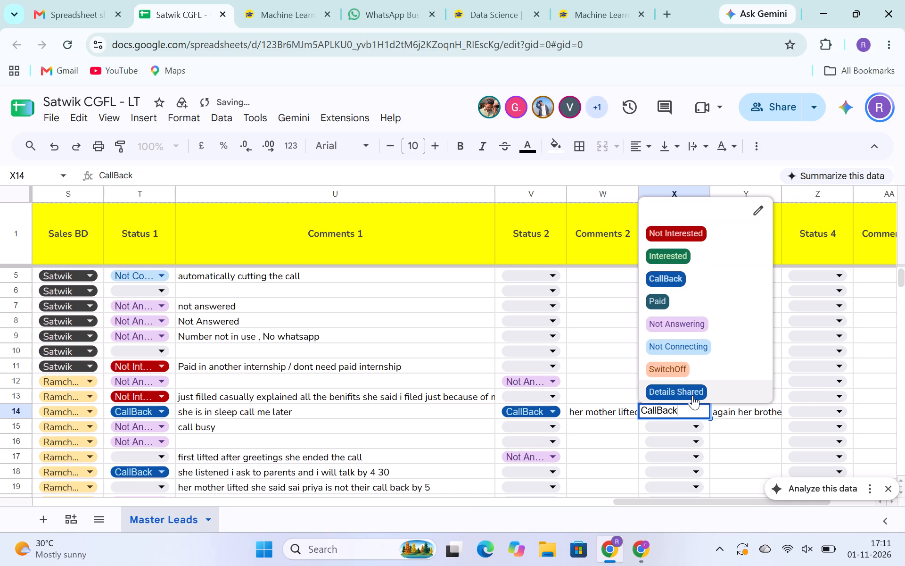
Clear the Comments 3 cell of row 14 and begin it with "again her brother called explained all the details and prizing".
left_click(765, 413)
key("BackSpace")
type("again her")
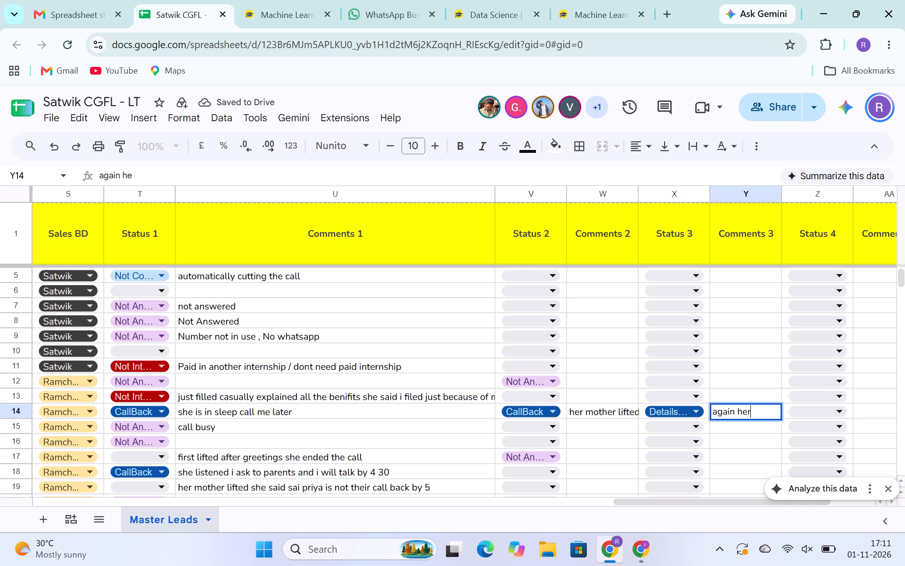
key("space")
type("brother")
key("space")
type("called")
key("space")
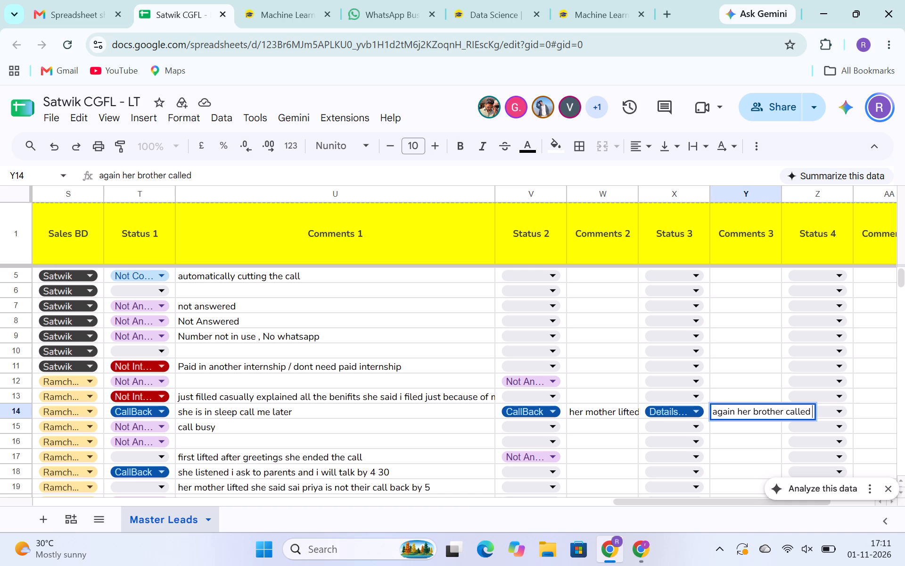
key("space")
type("explained")
key("space")
type("all the details")
key("space")
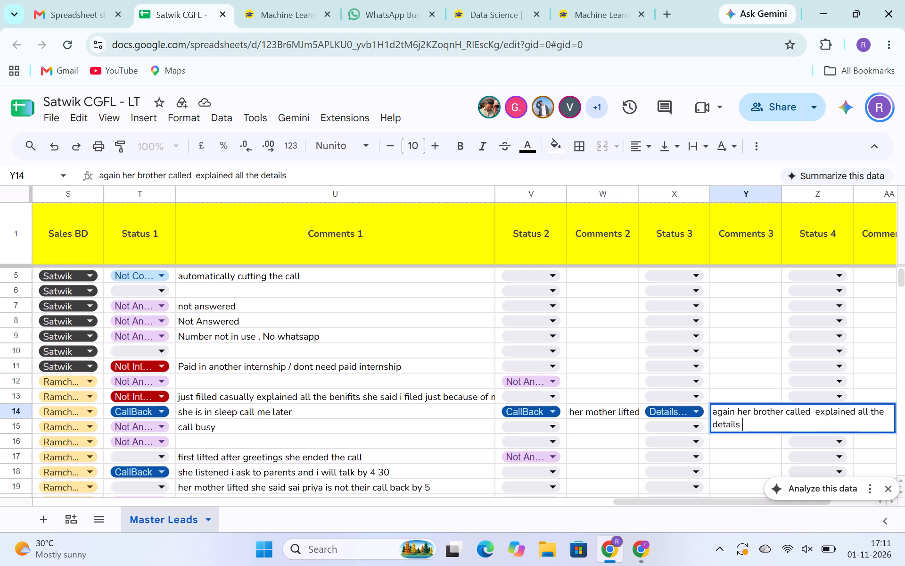
type("and")
key("space")
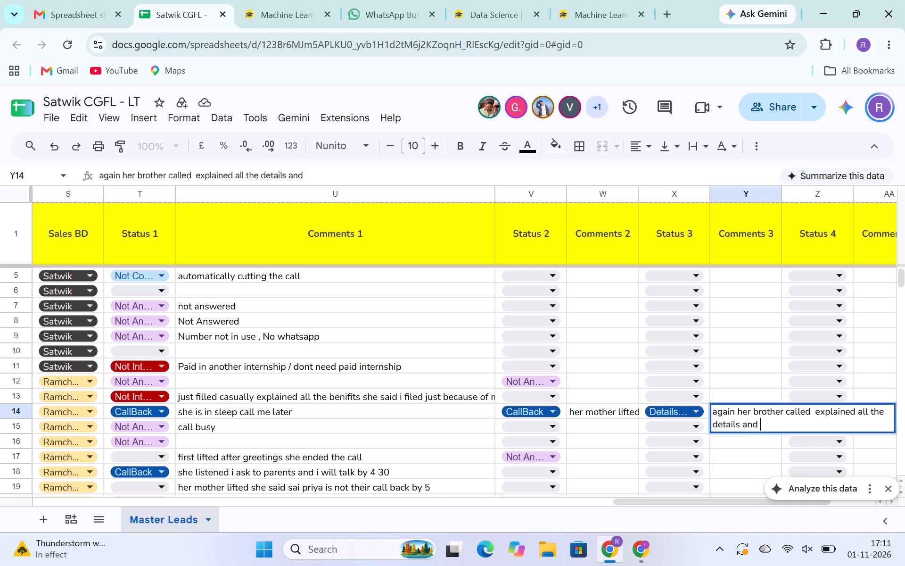
type("pri")
type("zing")
key("space")
Finish row 14's comment with "he said i am ok with this i will ask to my sister after verifying i will confirm you".
type("he said")
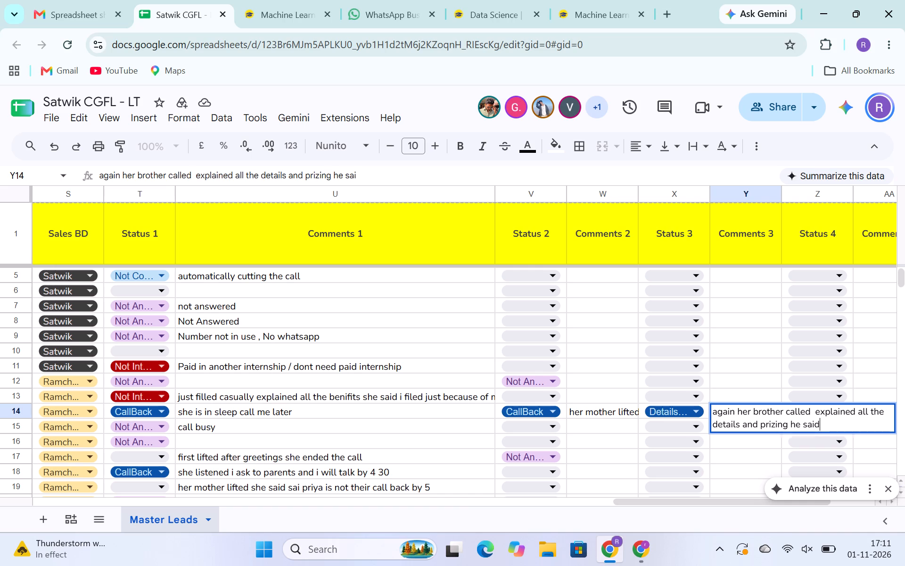
key("space")
type("i am ok with t")
type("his")
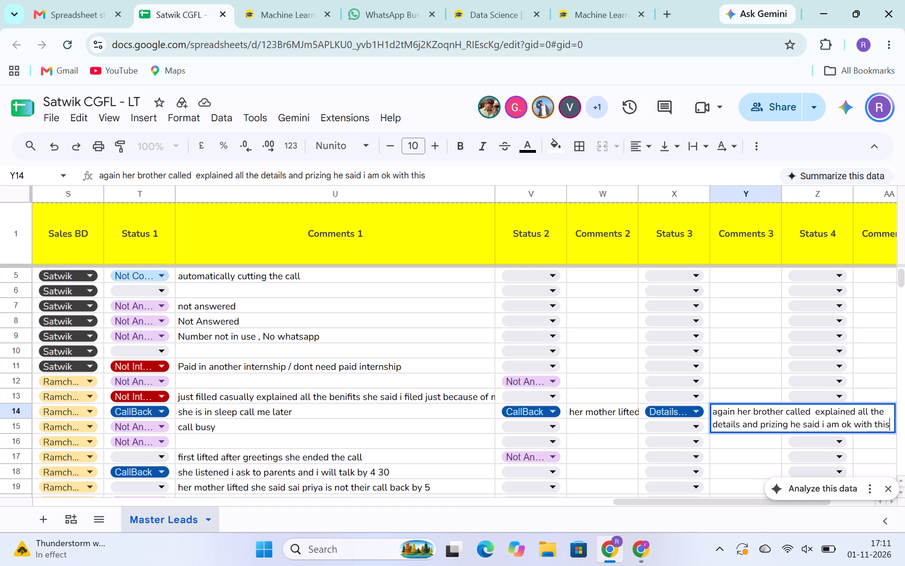
key("space")
key("i")
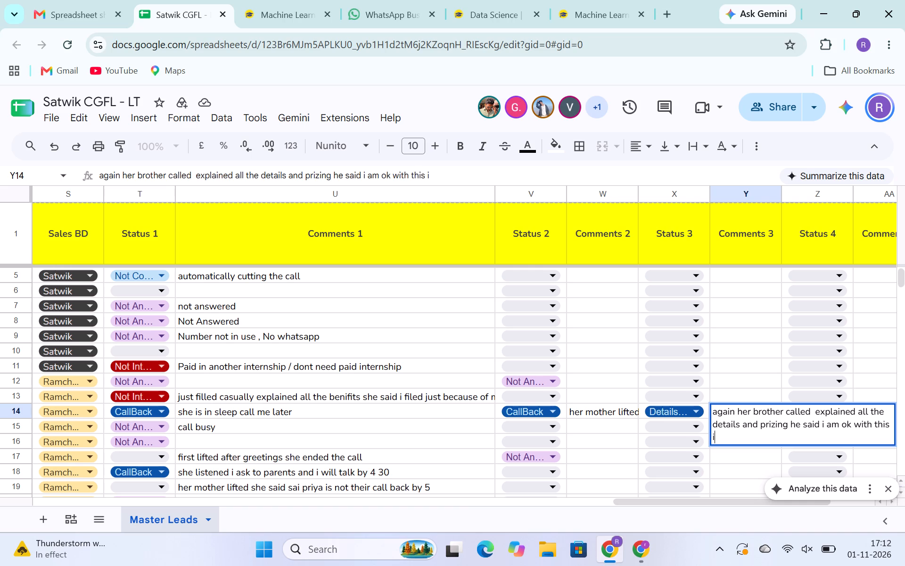
key("space")
type("will ask to my sister after ver")
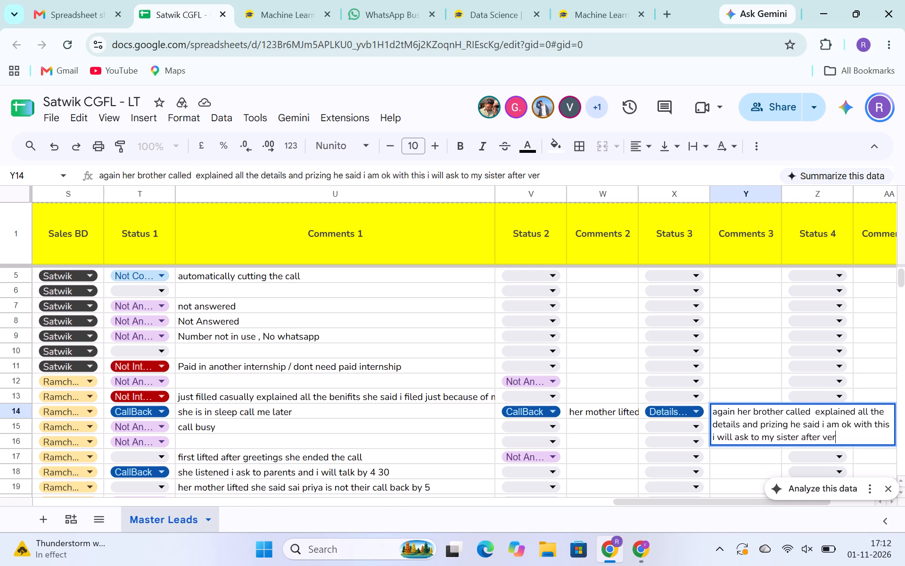
type("ifying")
key("space")
type("i will confirm")
key("space")
type("you")
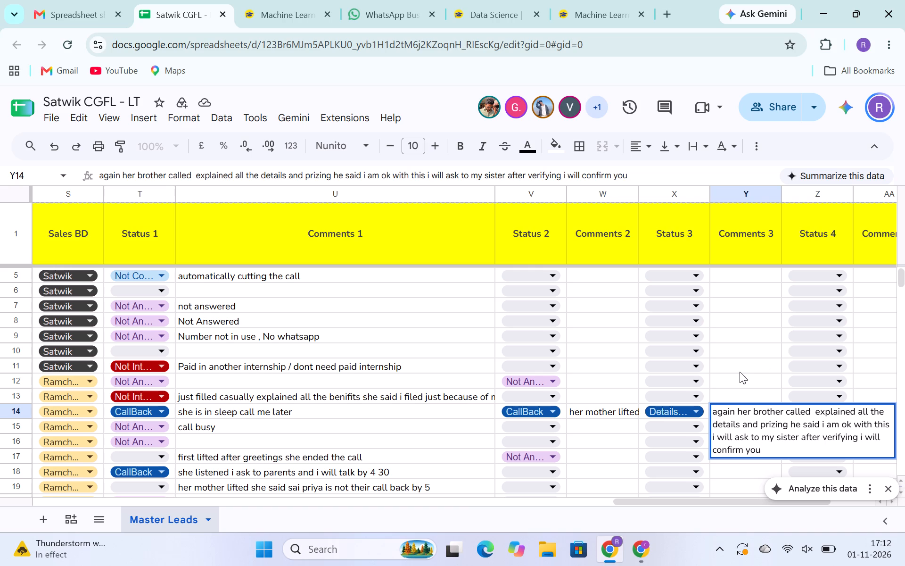
left_click(740, 372)
Select the lead in row 15, check its contact columns, and set its Status 2 to Not Answering.
scroll(631, 434, "down", 1)
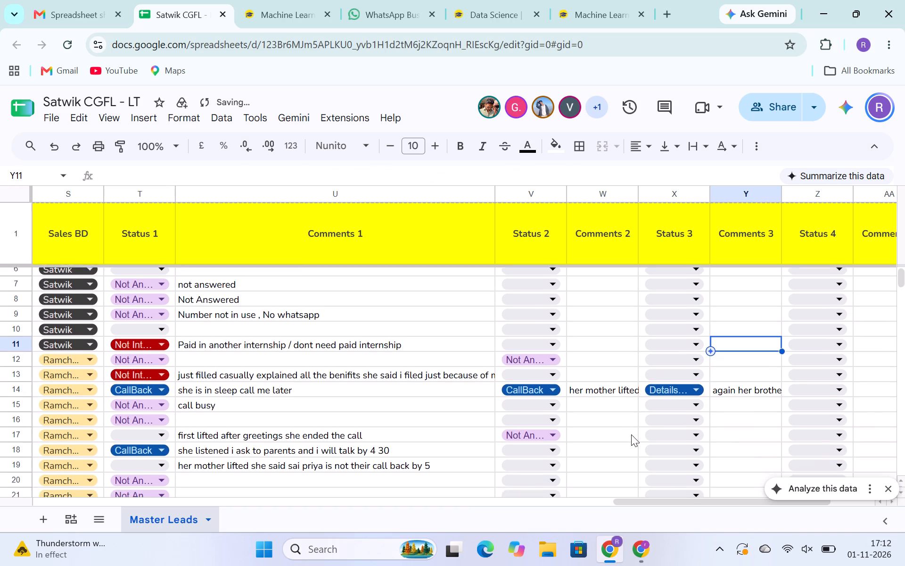
scroll(631, 434, "down", 1)
scroll(314, 459, "right", 5)
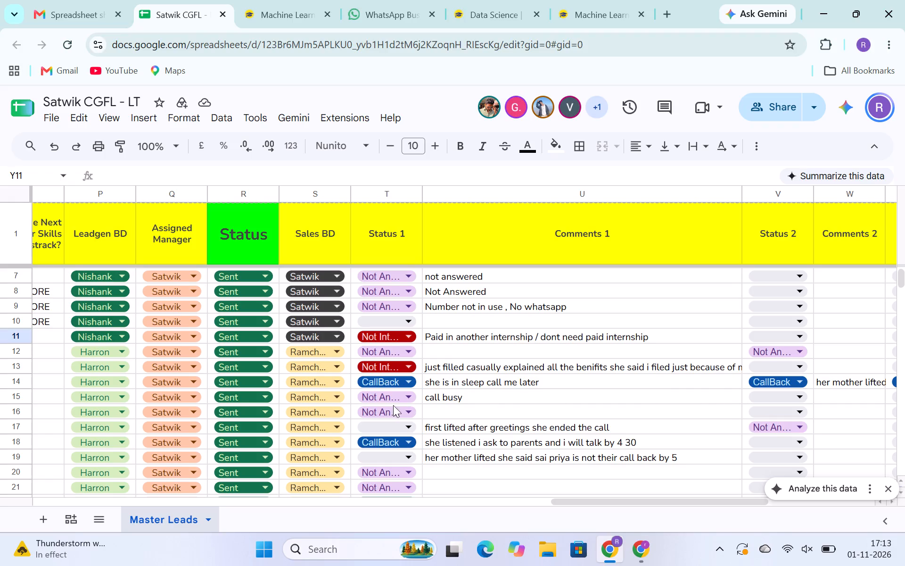
left_click(16, 396)
scroll(226, 408, "right", 10)
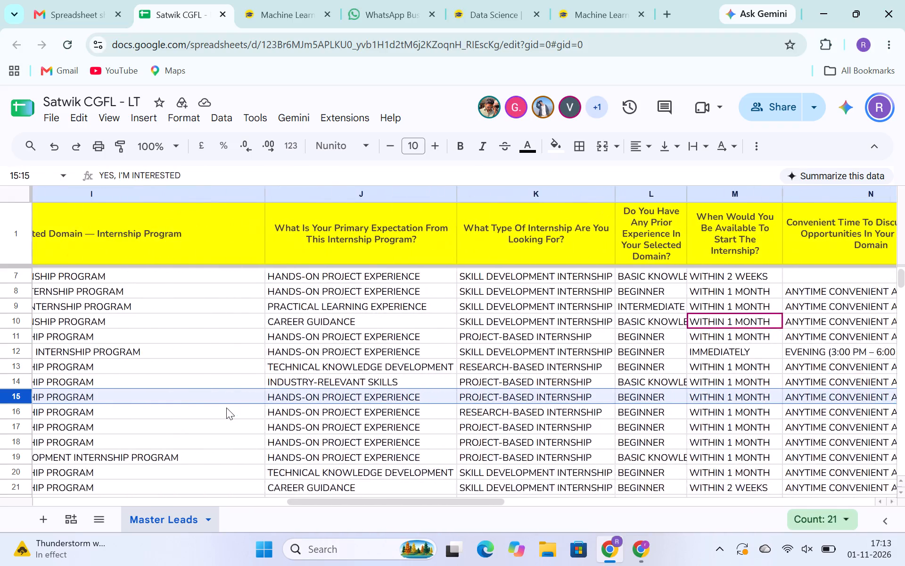
scroll(226, 408, "right", 9)
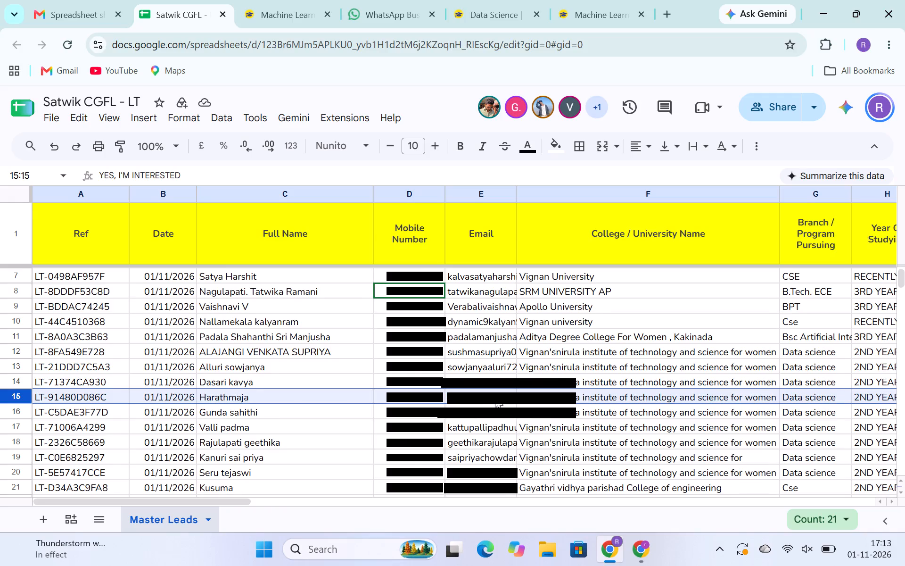
scroll(495, 397, "left", 12)
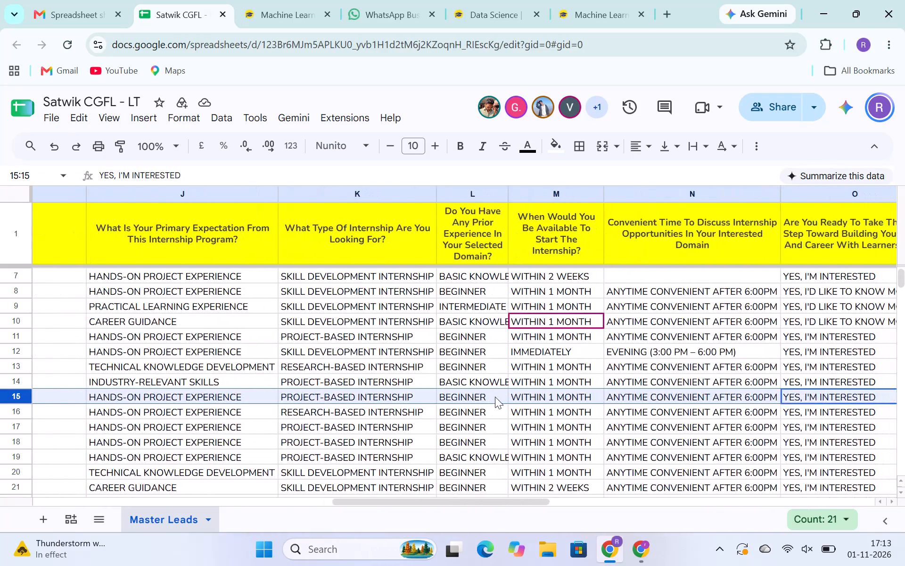
scroll(495, 397, "left", 6)
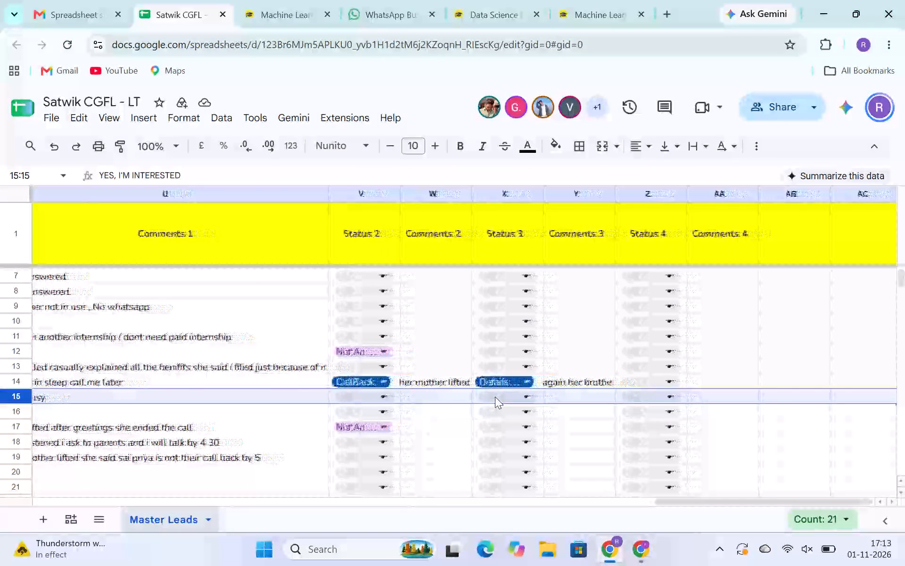
scroll(495, 397, "right", 4)
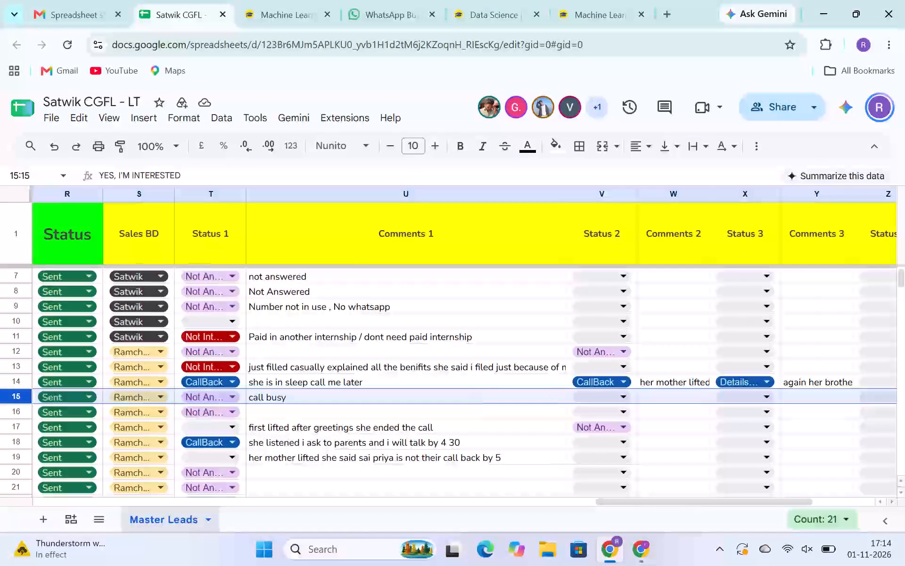
left_click(621, 400)
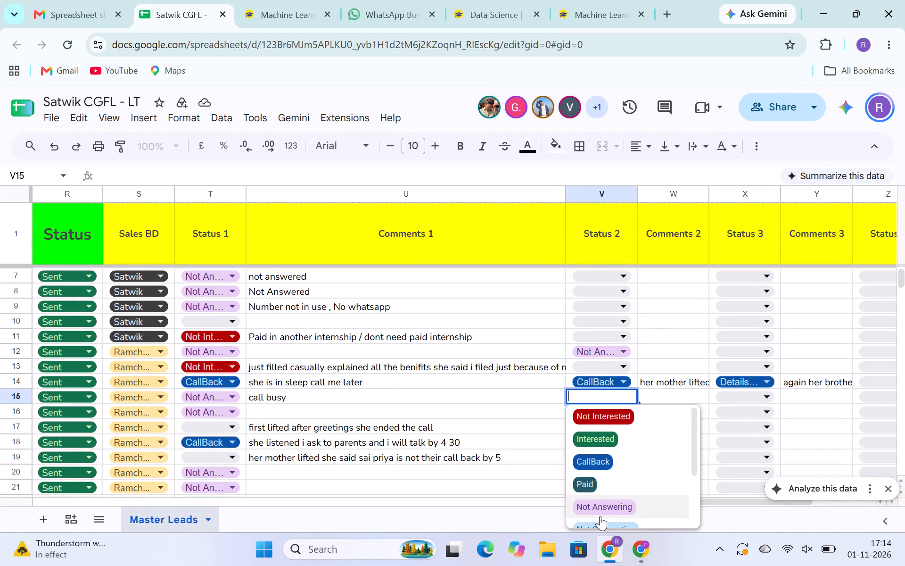
scroll(600, 516, "down", 1)
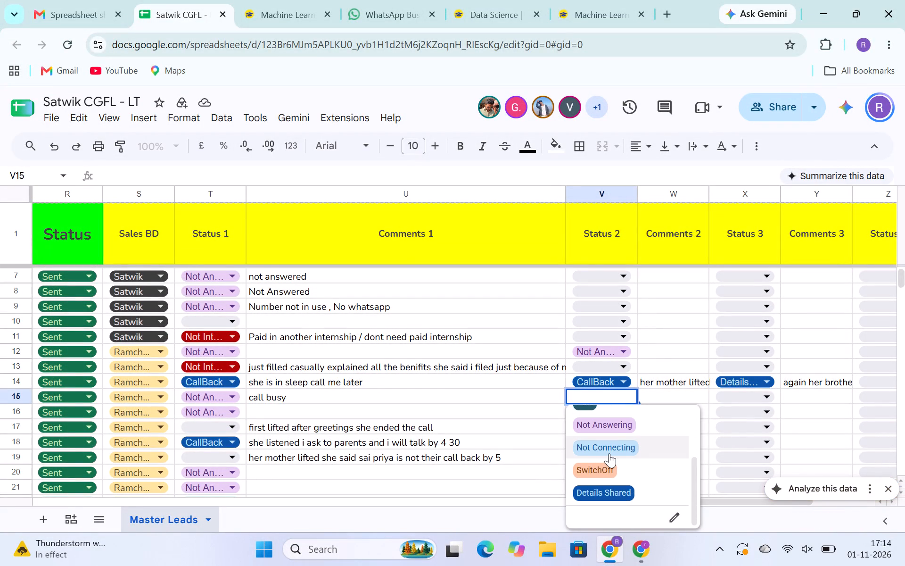
left_click(622, 429)
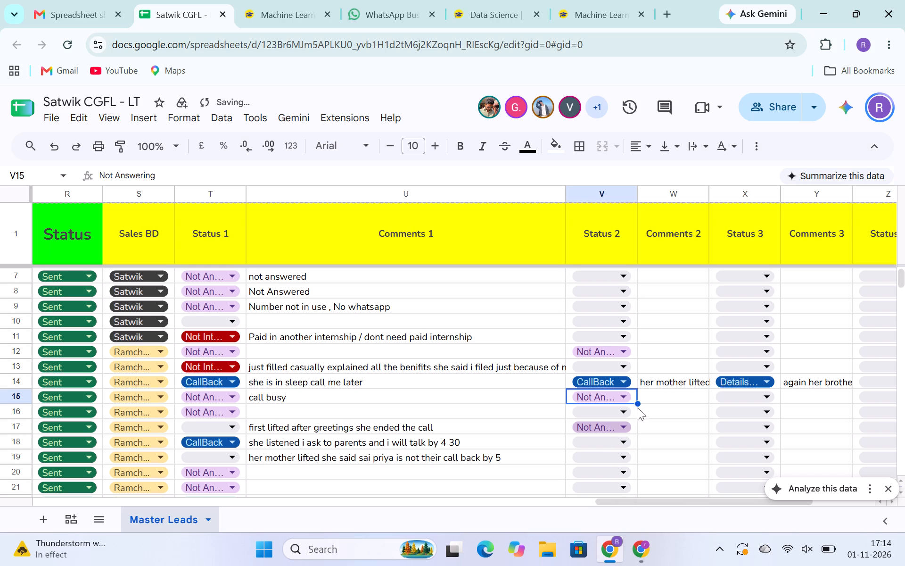
Enter "cutting the cal" in the Comments 2 cell of row 15.
left_click(656, 396)
type("cutting the cal")
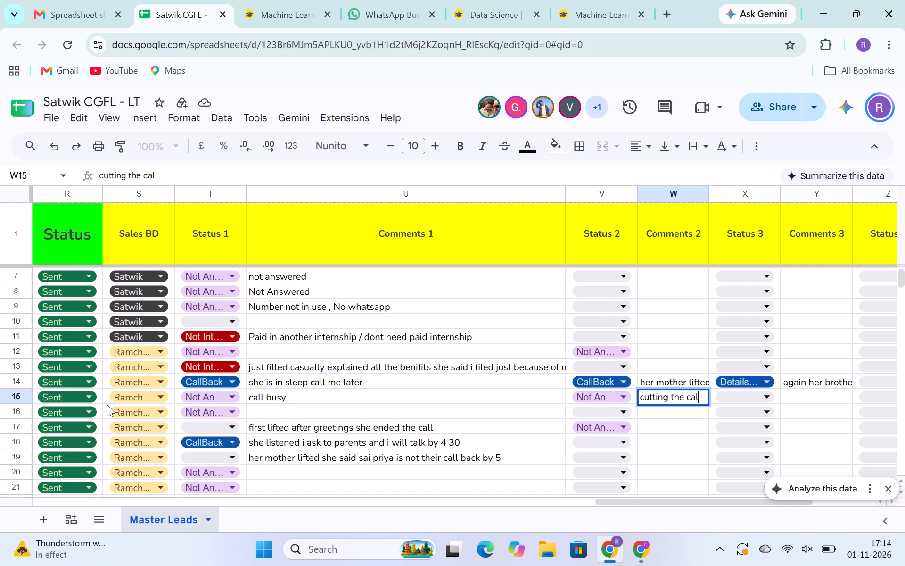
Select the lead in row 16 and check its full name, mobile number and other contact columns.
left_click(14, 414)
scroll(195, 424, "right", 11)
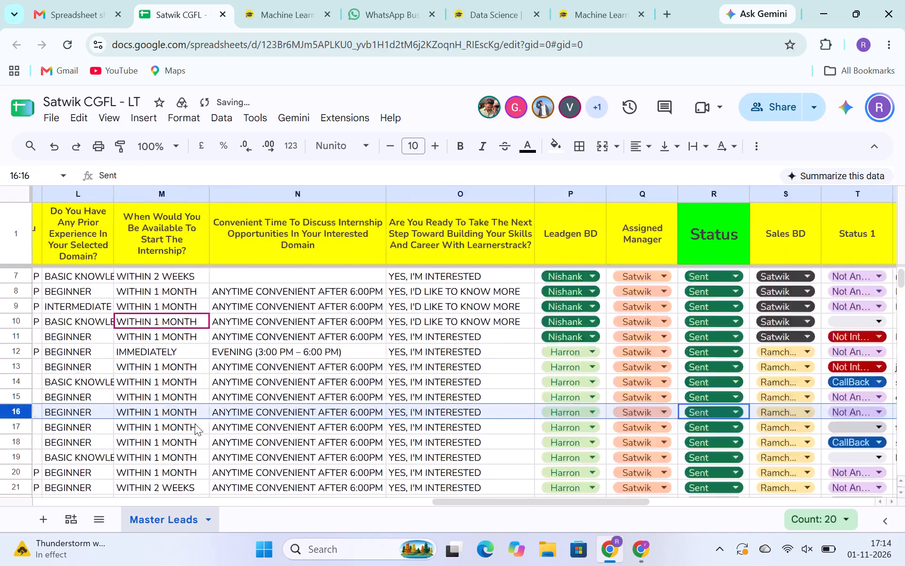
scroll(195, 424, "right", 6)
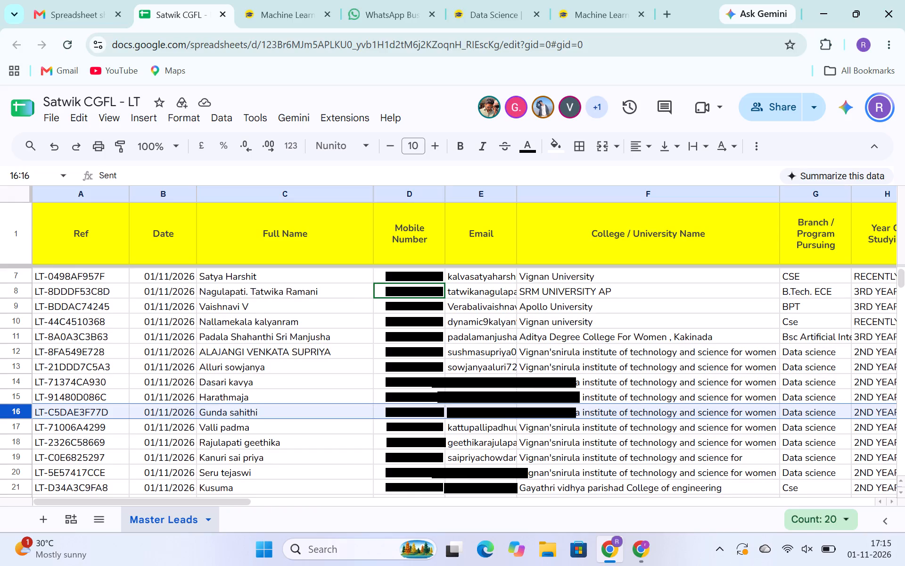
scroll(469, 419, "left", 9)
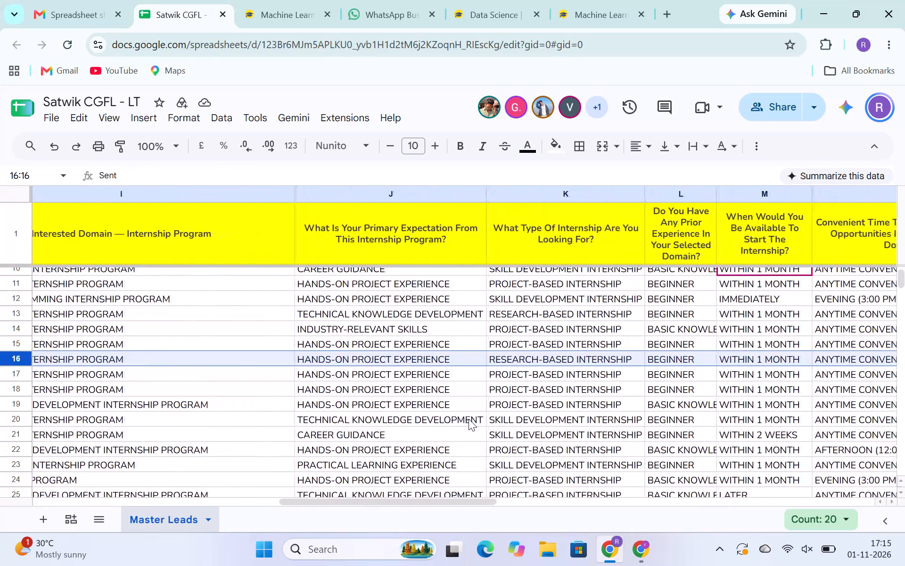
scroll(469, 419, "right", 11)
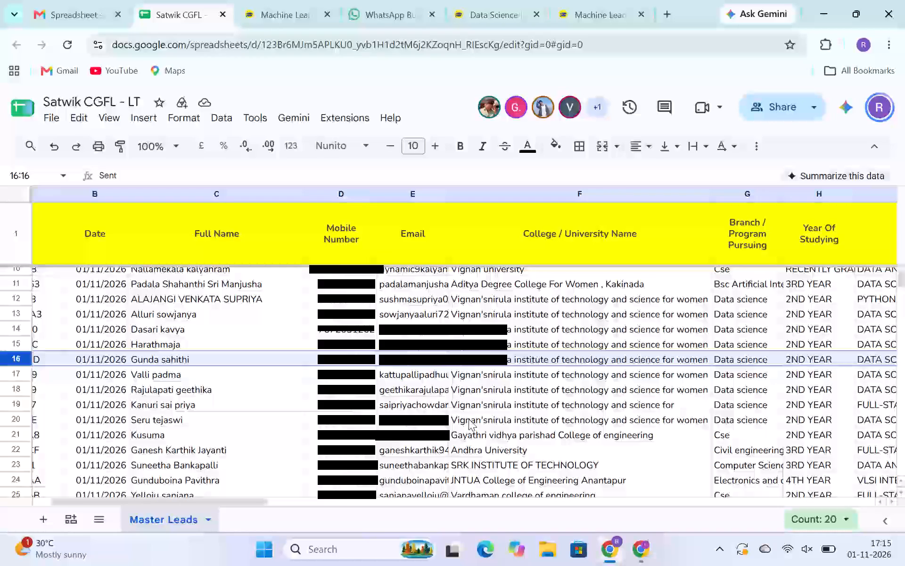
scroll(469, 419, "left", 4)
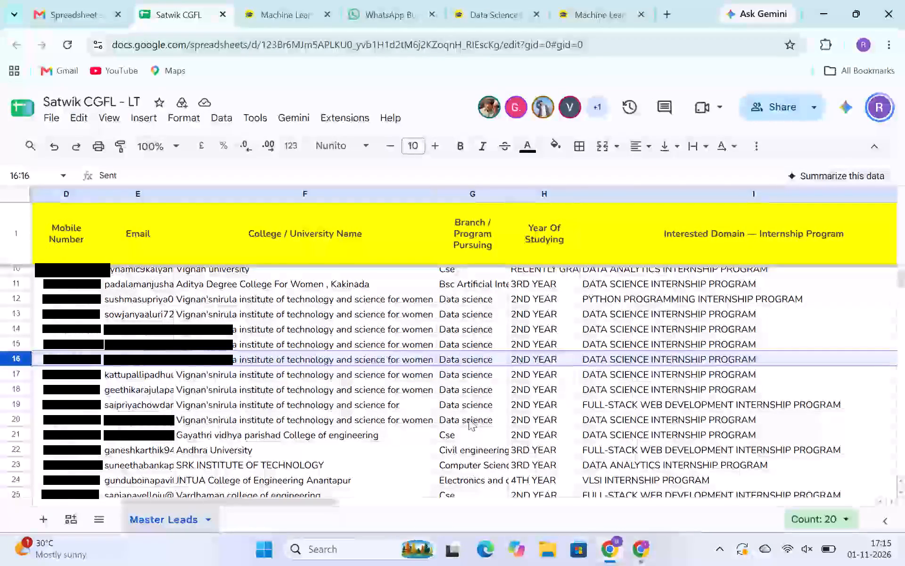
scroll(469, 419, "right", 8)
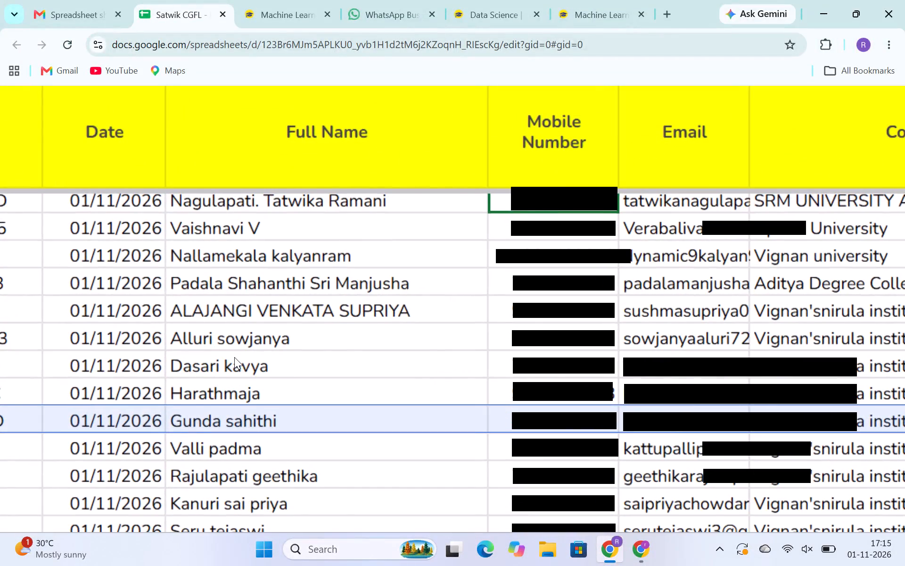
scroll(234, 357, "right", 6)
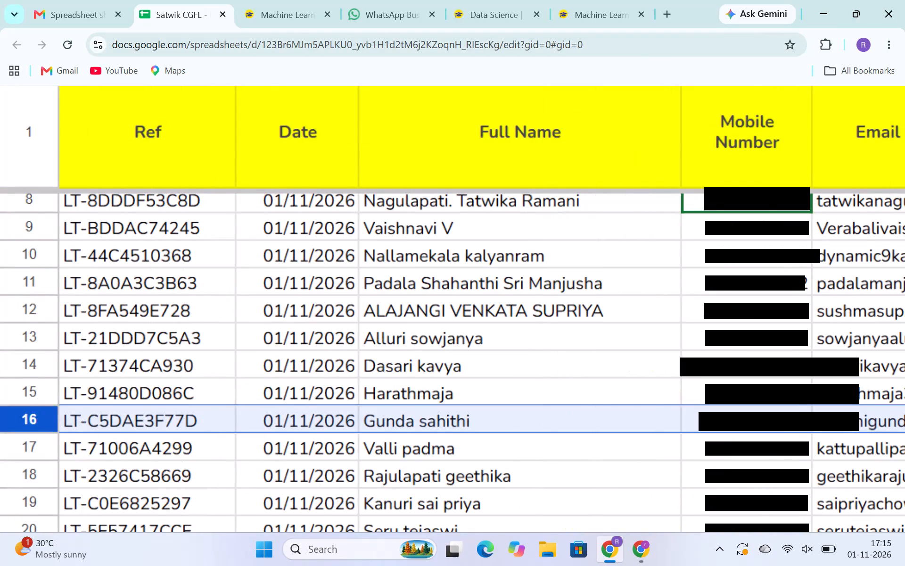
left_click(46, 421)
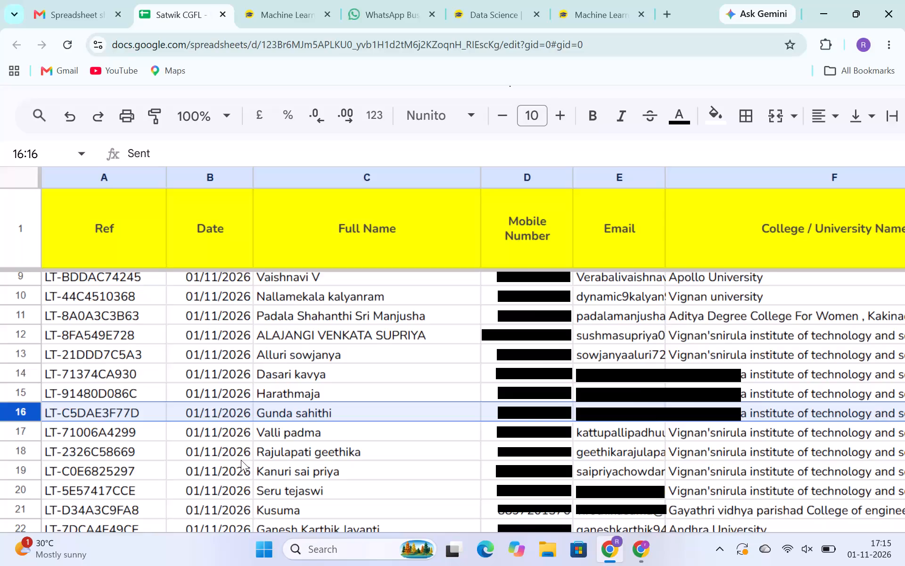
Review row 16's college, branch, year, interested domain and internship preference columns, and return to its contact details.
scroll(288, 420, "left", 3)
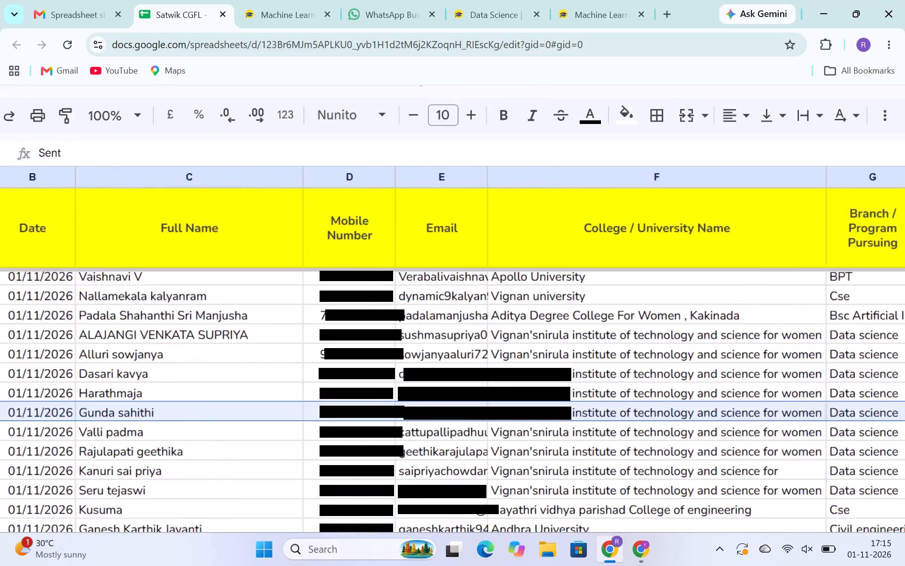
scroll(288, 420, "left", 7)
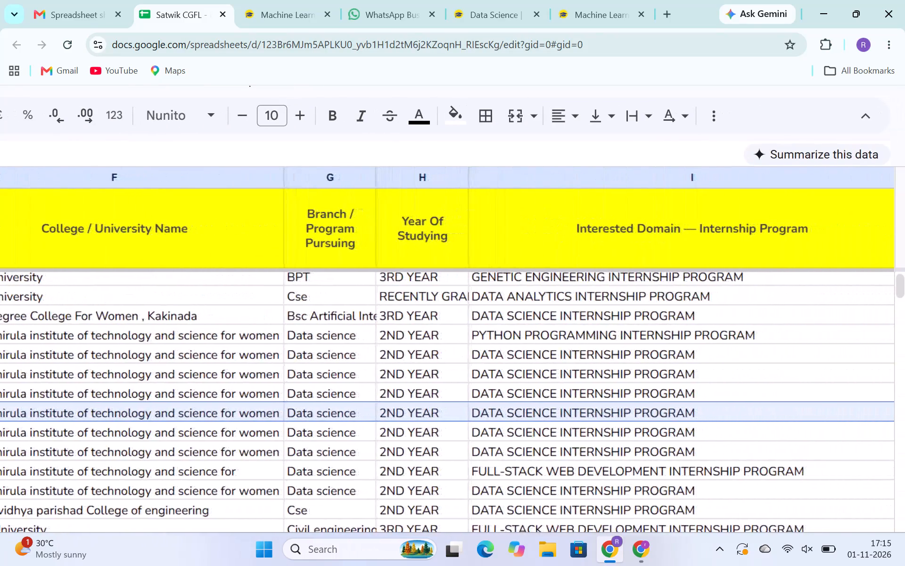
scroll(288, 420, "left", 7)
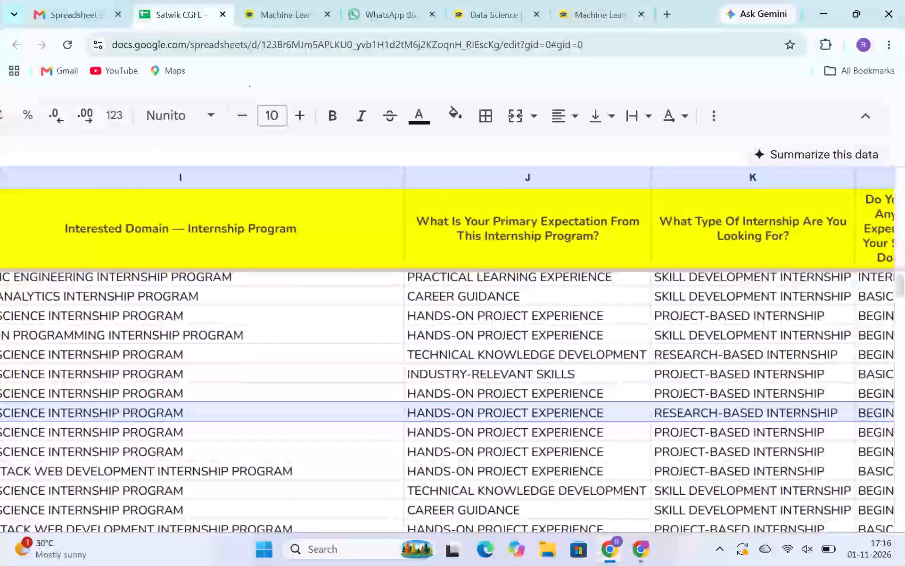
scroll(288, 420, "left", 6)
scroll(288, 420, "right", 9)
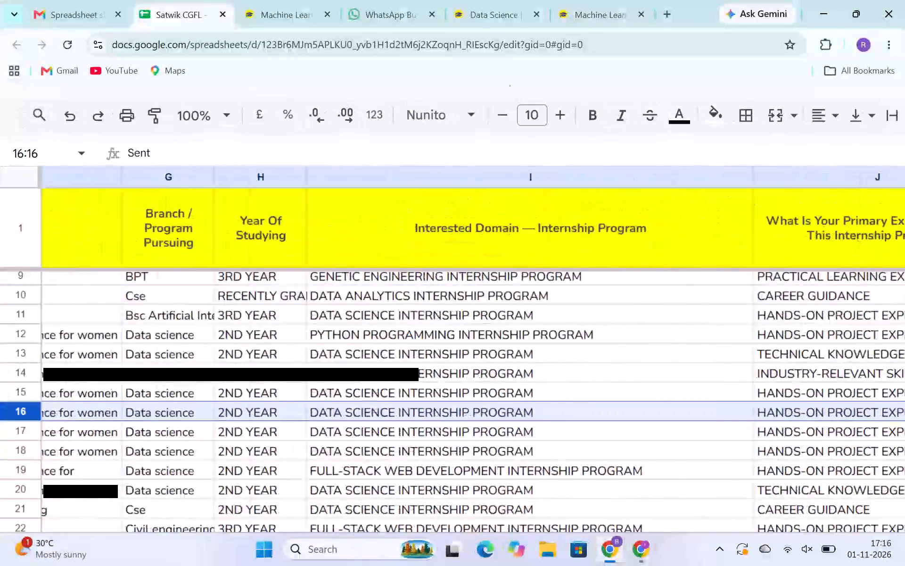
scroll(288, 420, "right", 5)
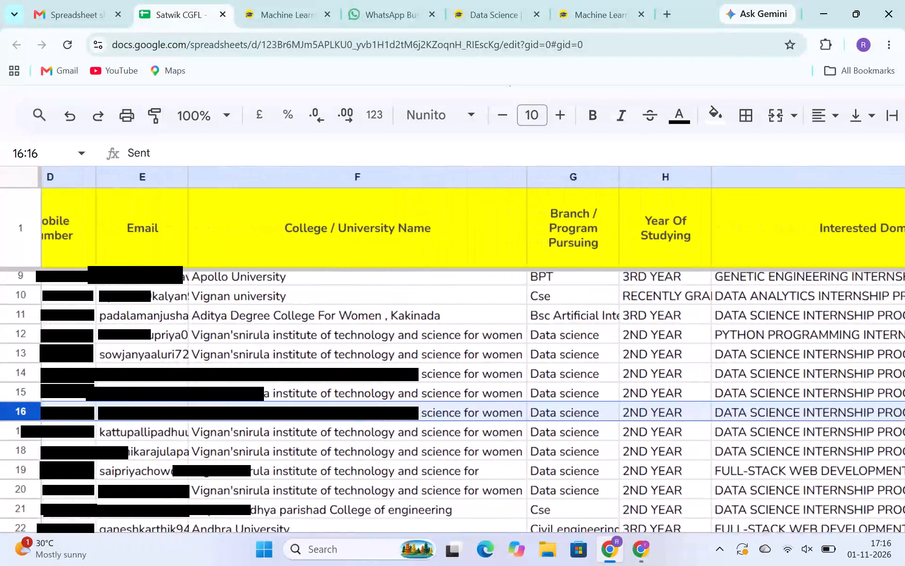
scroll(288, 420, "right", 7)
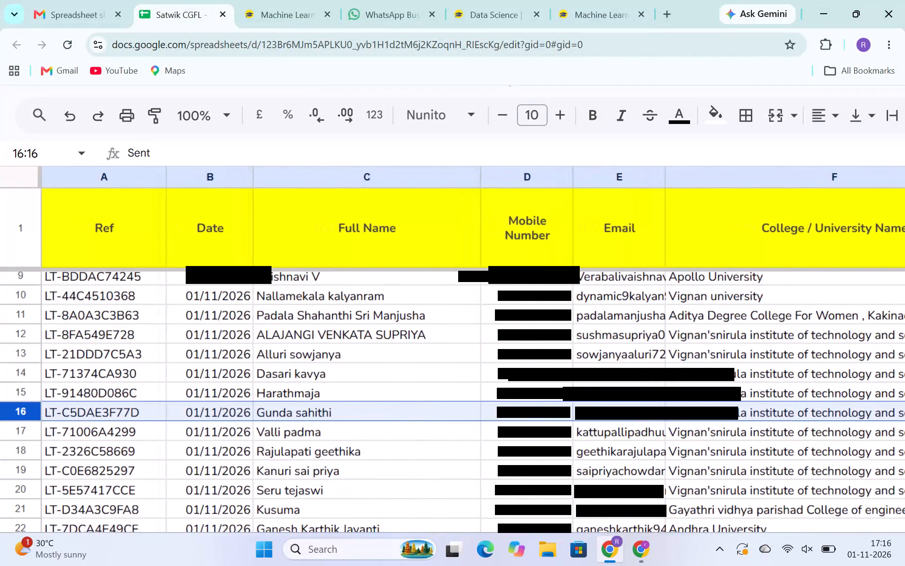
scroll(288, 420, "right", 2)
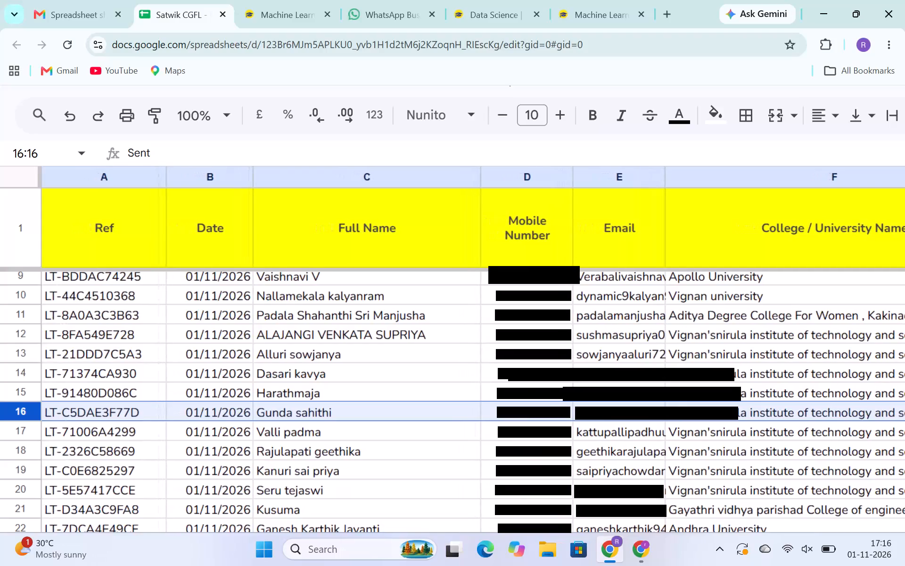
scroll(288, 420, "right", 1)
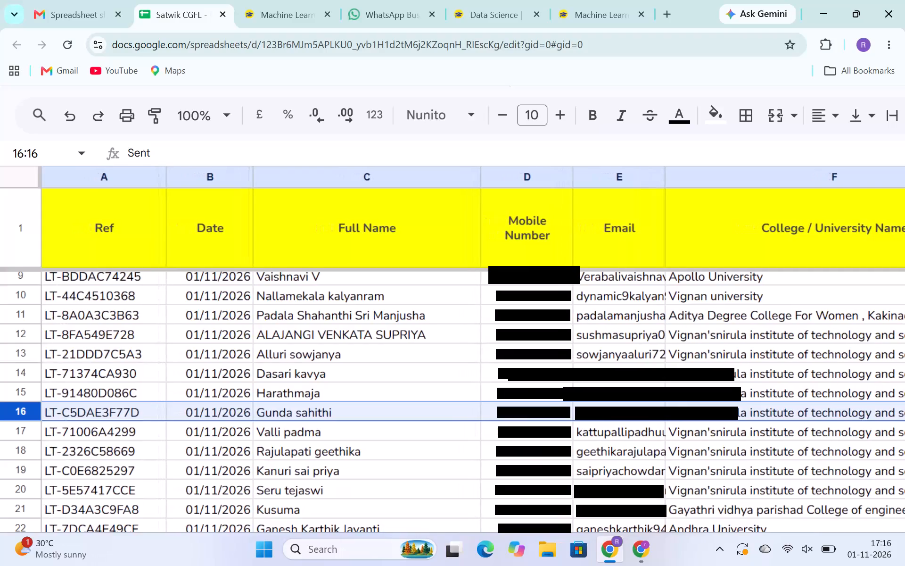
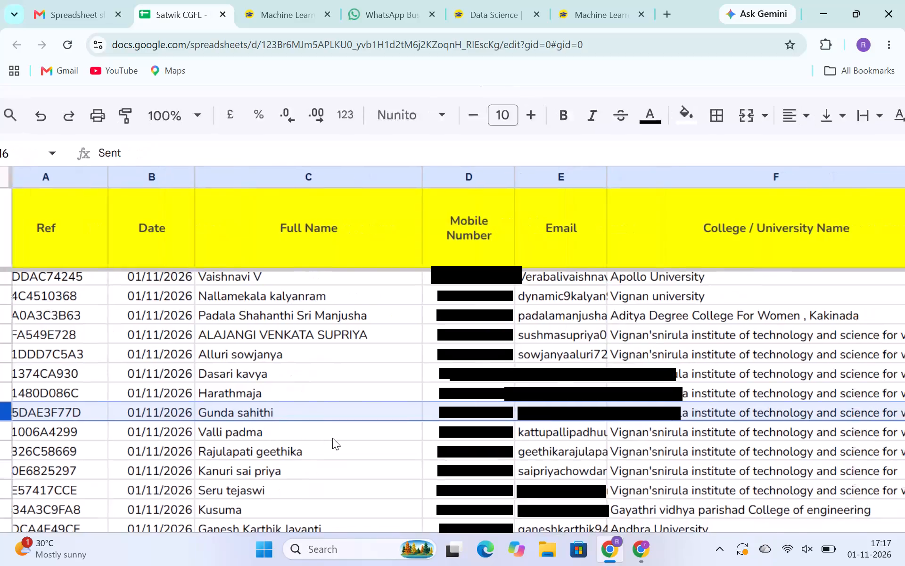
Set Status 2 of the lead in row 16 to Not Interested.
scroll(332, 438, "left", 15)
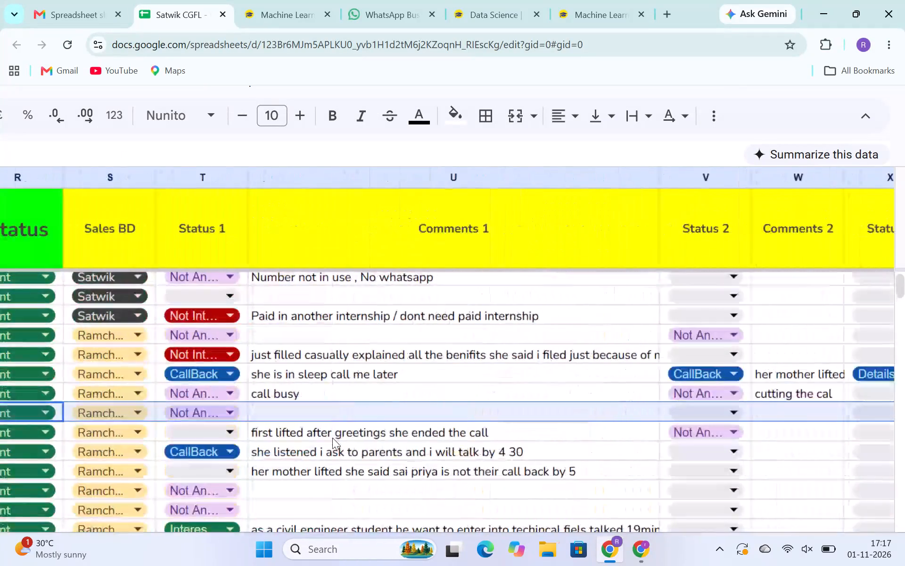
left_click(541, 411)
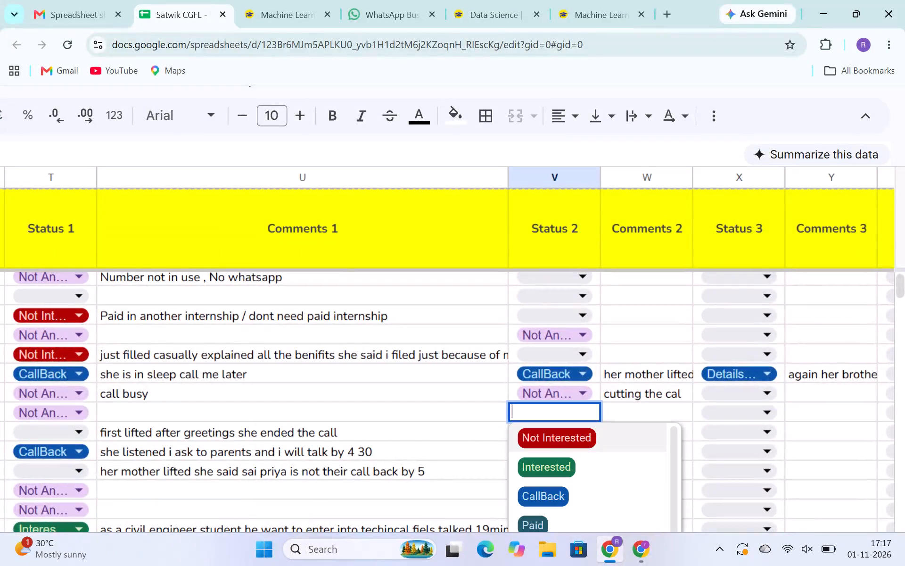
left_click(547, 436)
Enter "paid internships" in the Comments 2 cell of row 16.
scroll(679, 445, "left", 2)
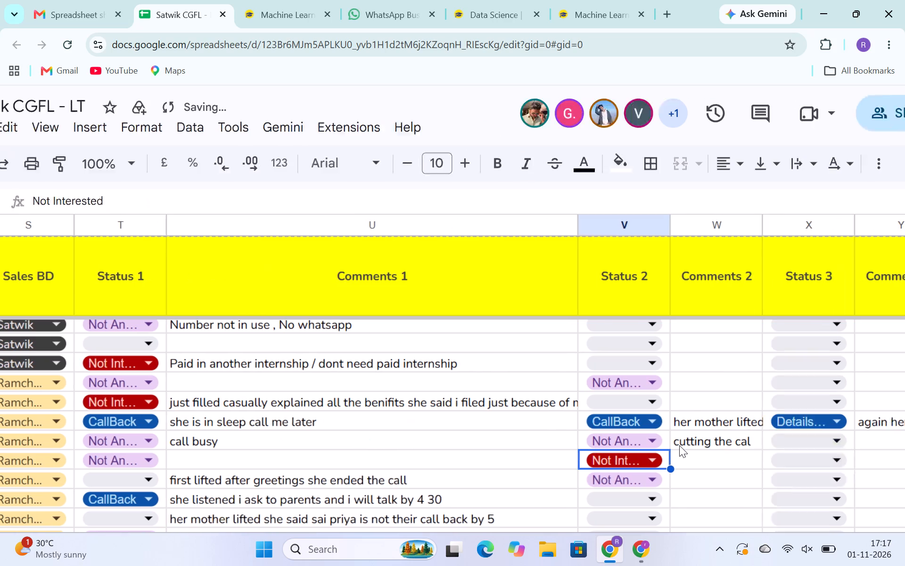
scroll(679, 445, "left", 1)
left_click(568, 453)
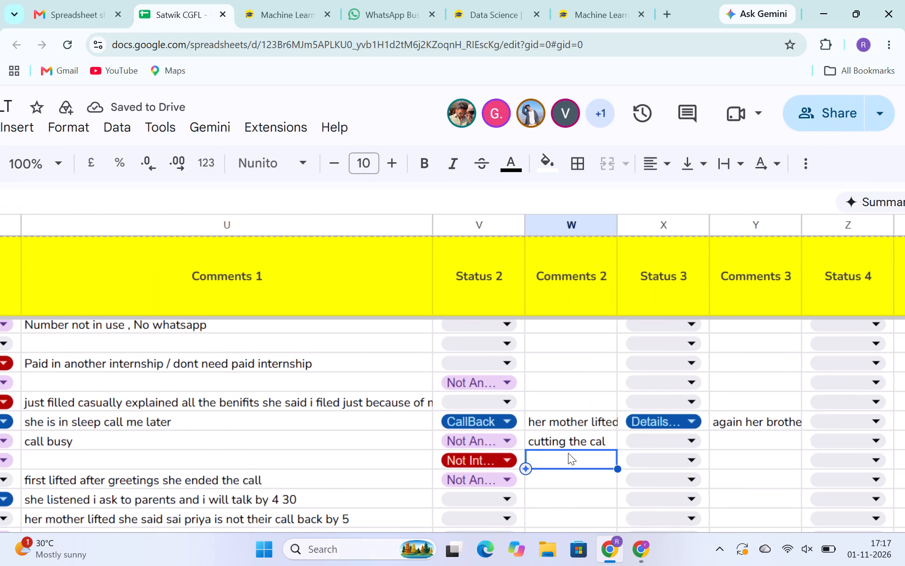
type("paid internships")
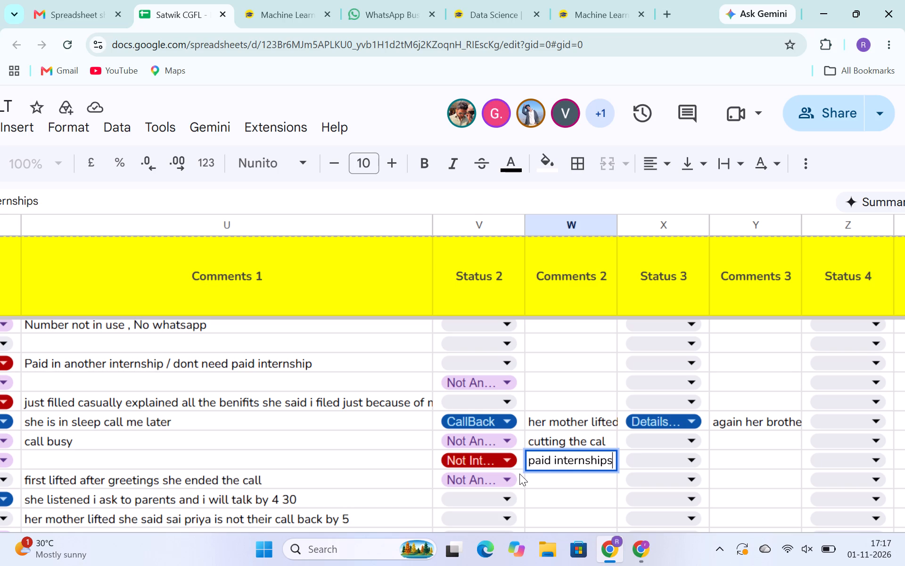
scroll(519, 474, "right", 1)
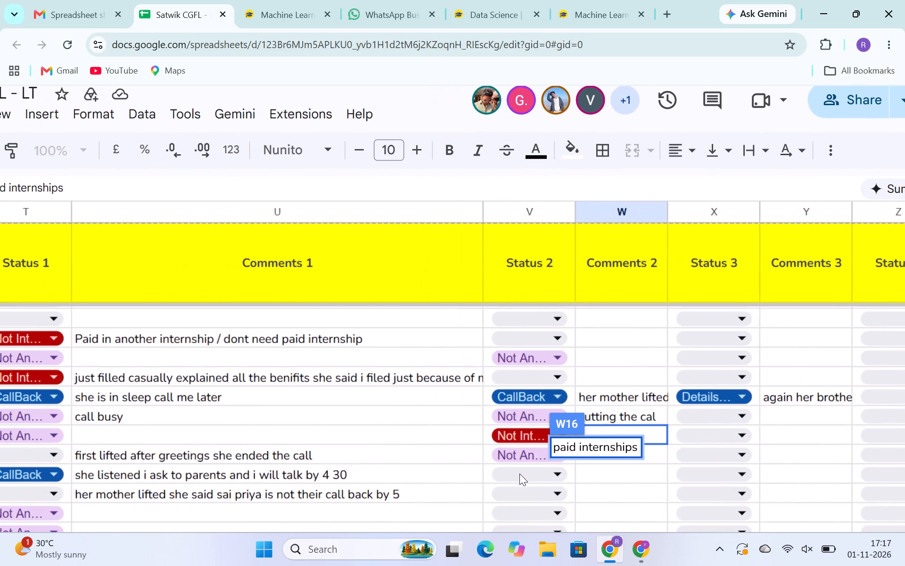
scroll(519, 474, "right", 1)
left_click(635, 486)
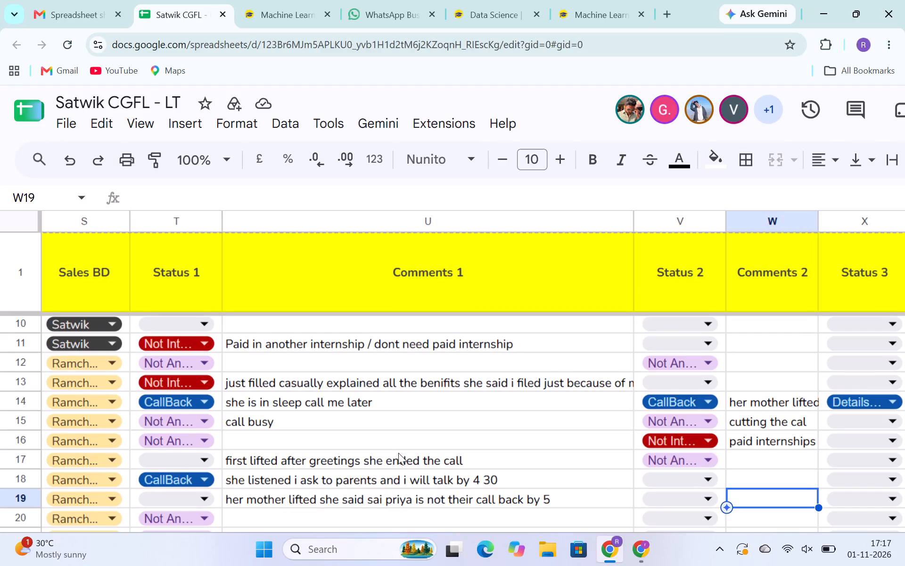
Select the lead in row 16 and review its entries from the contact details through to the status and comments columns.
scroll(440, 463, "right", 13)
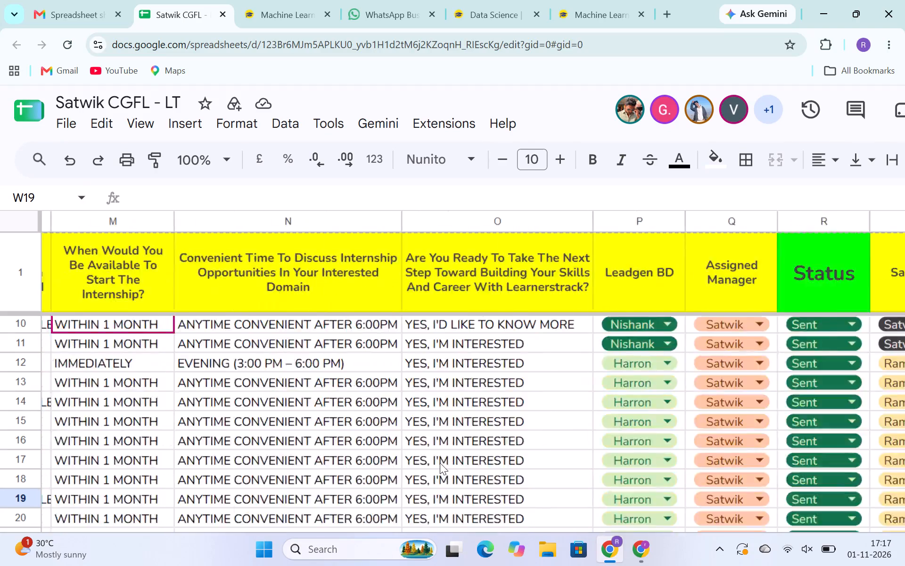
scroll(440, 463, "right", 11)
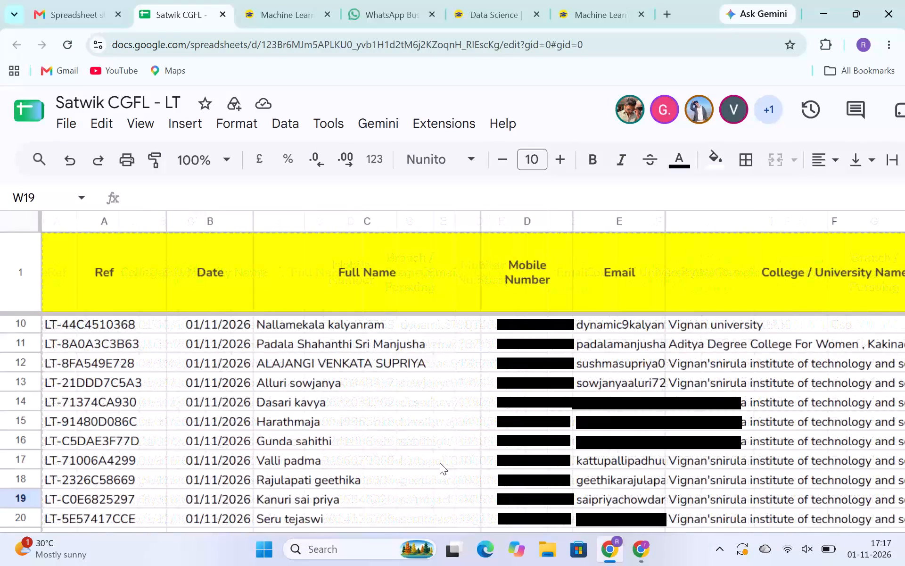
left_click(28, 444)
scroll(357, 483, "left", 11)
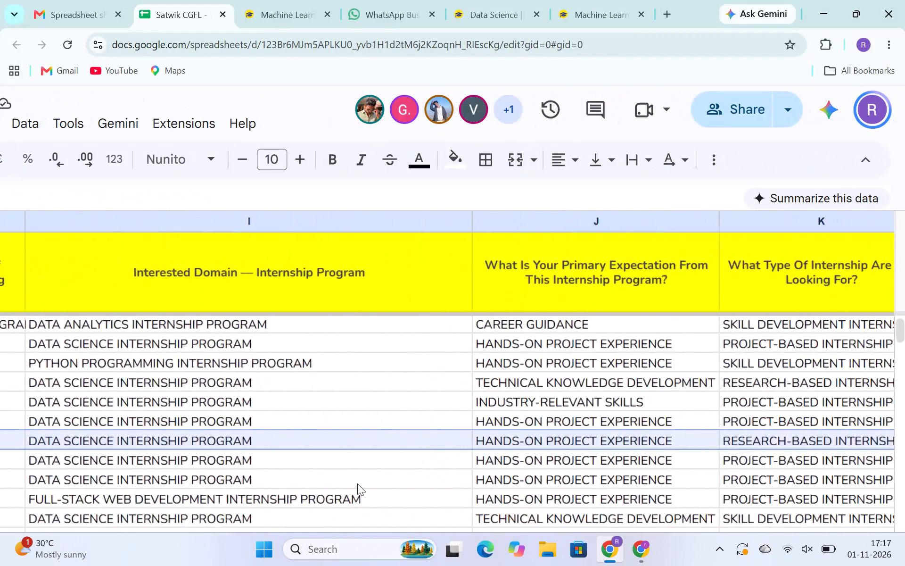
scroll(357, 483, "left", 11)
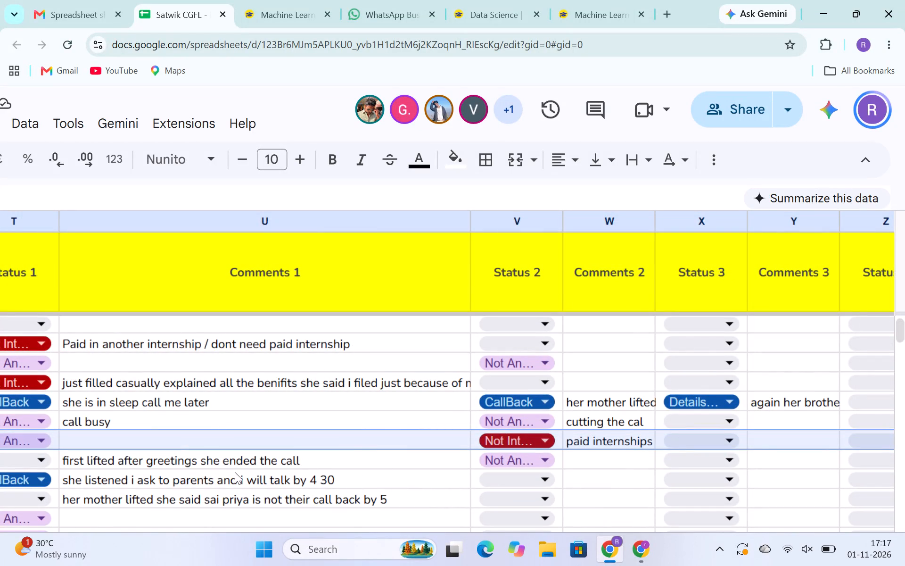
Select the lead in row 17 and check its full name, mobile number and other contact columns.
scroll(63, 464, "right", 3)
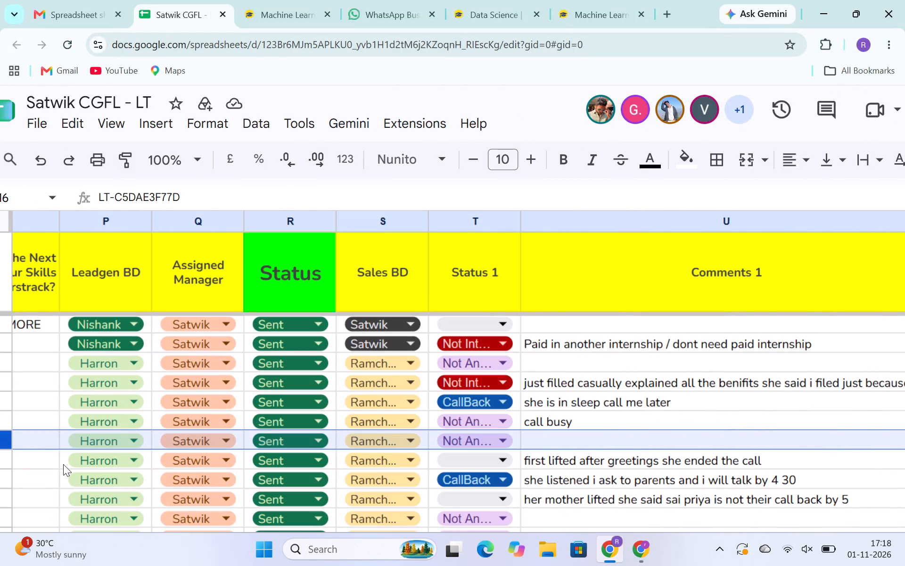
scroll(63, 464, "right", 7)
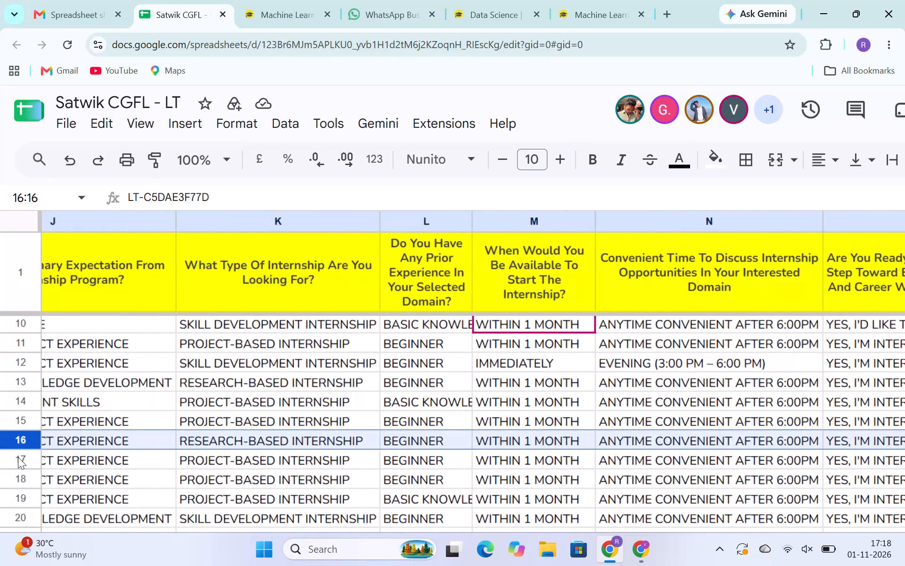
left_click(18, 457)
scroll(111, 460, "right", 17)
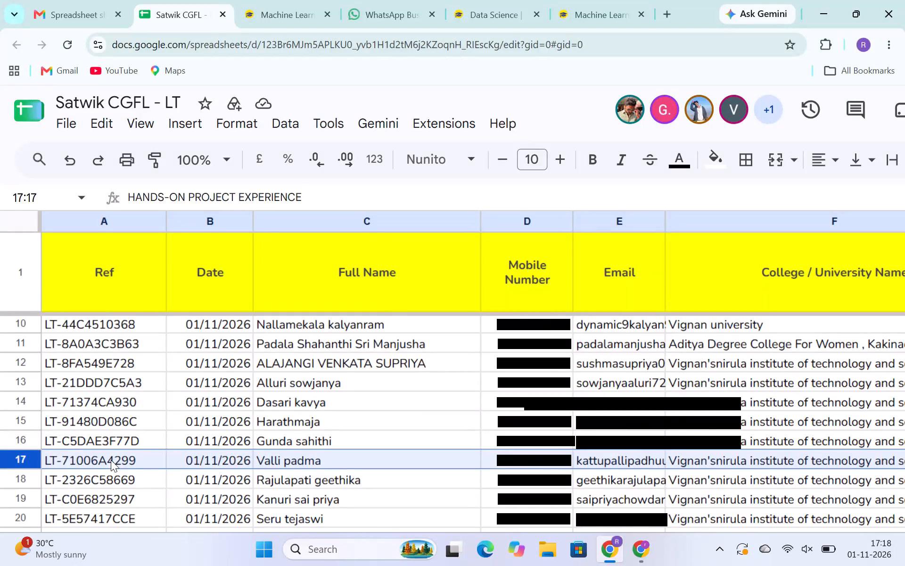
Review row 17's internship preferences and its call status and comments columns, and return to its contact details.
scroll(102, 463, "left", 8)
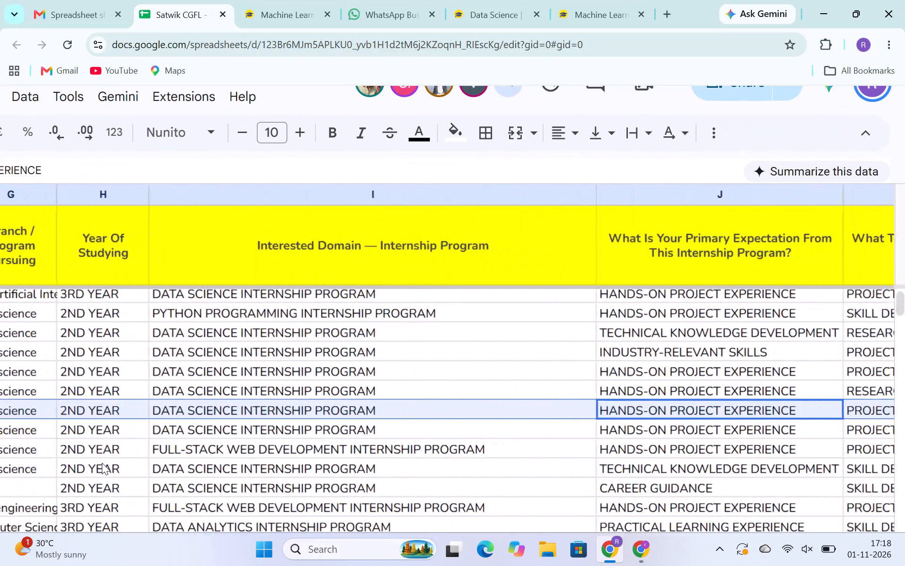
scroll(102, 463, "left", 13)
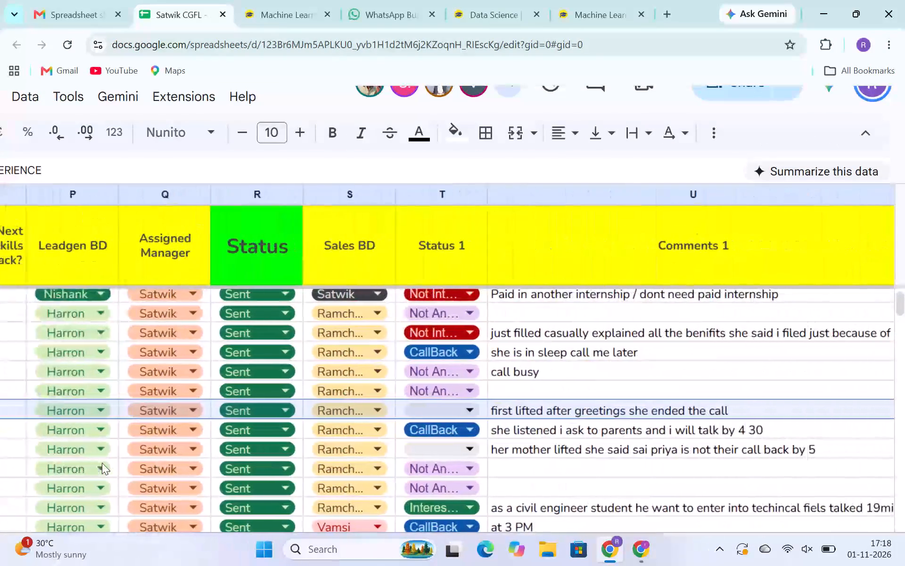
scroll(102, 463, "left", 5)
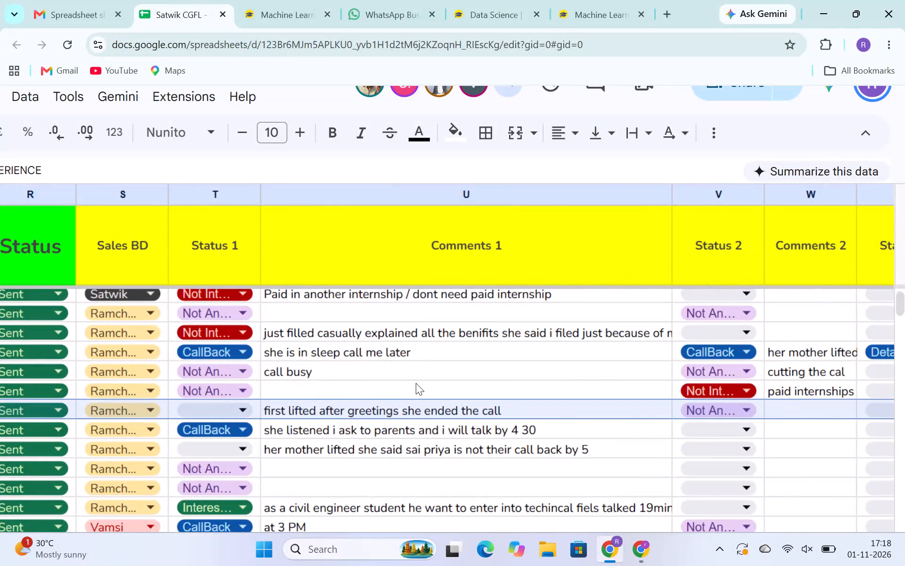
scroll(416, 383, "left", 7)
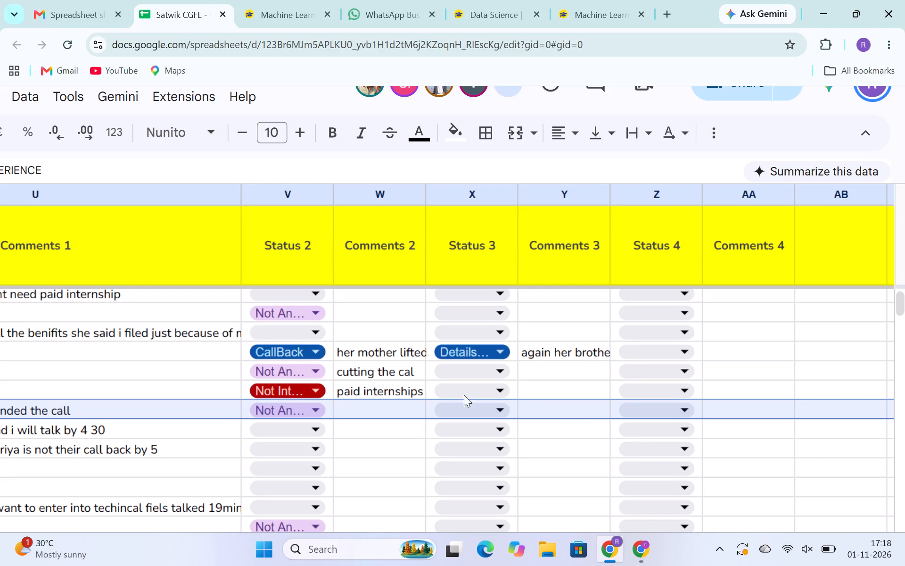
scroll(432, 424, "down", 1)
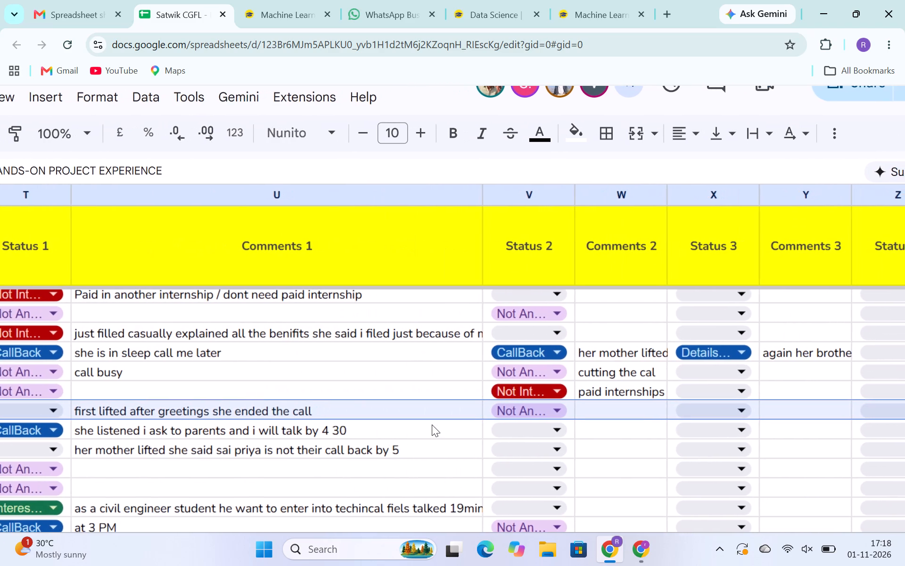
scroll(432, 424, "down", 1)
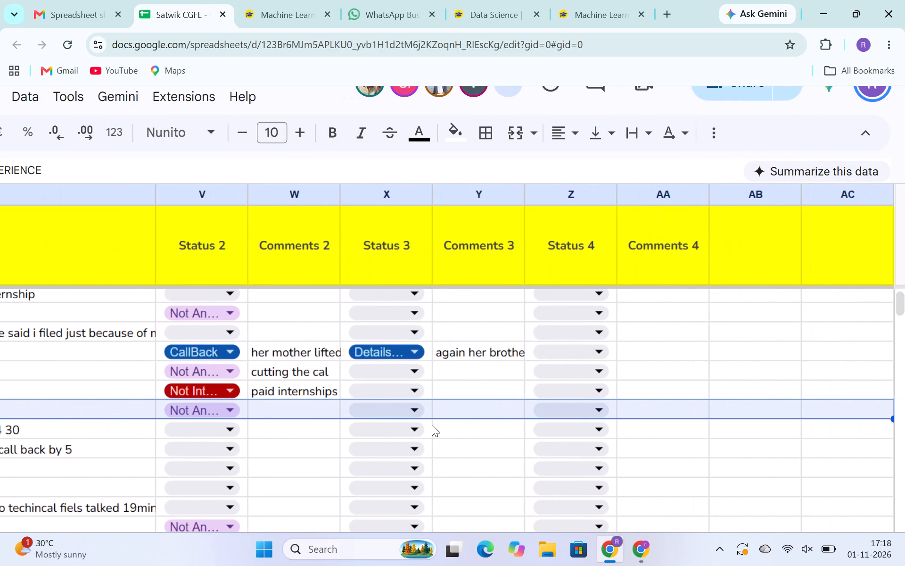
scroll(432, 424, "left", 8)
scroll(432, 424, "right", 16)
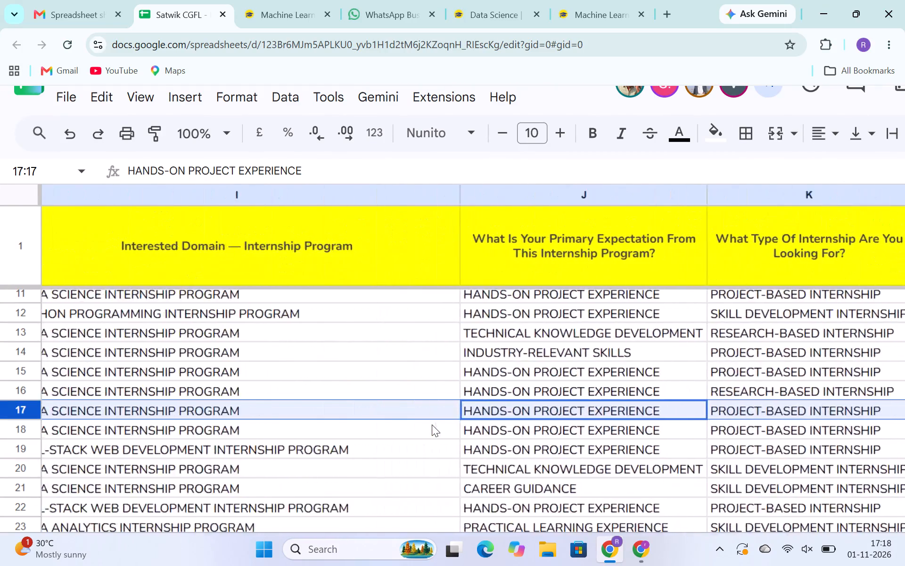
scroll(432, 424, "right", 9)
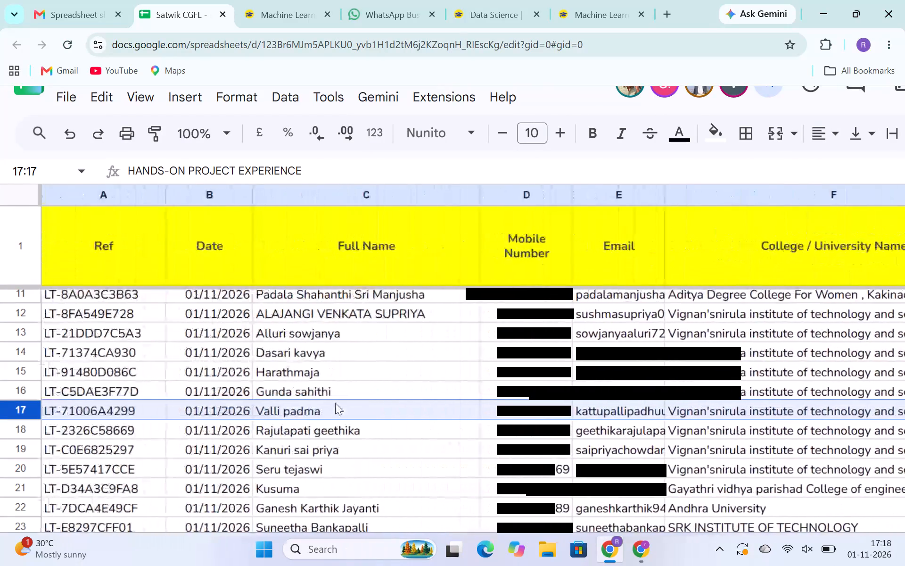
Select the lead in row 16 again, recheck its preference, status and comments columns, and return to its contact details.
left_click(33, 393)
scroll(221, 424, "left", 7)
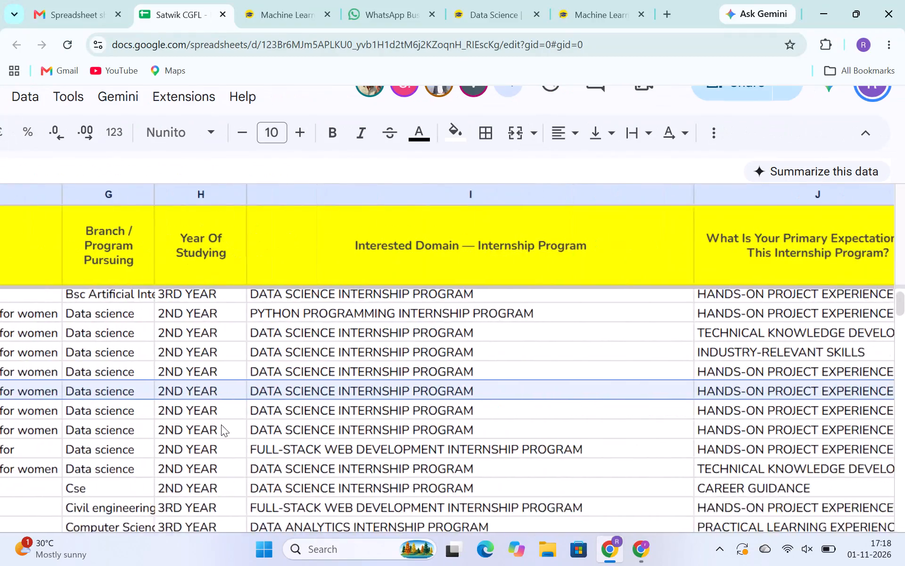
scroll(221, 424, "left", 10)
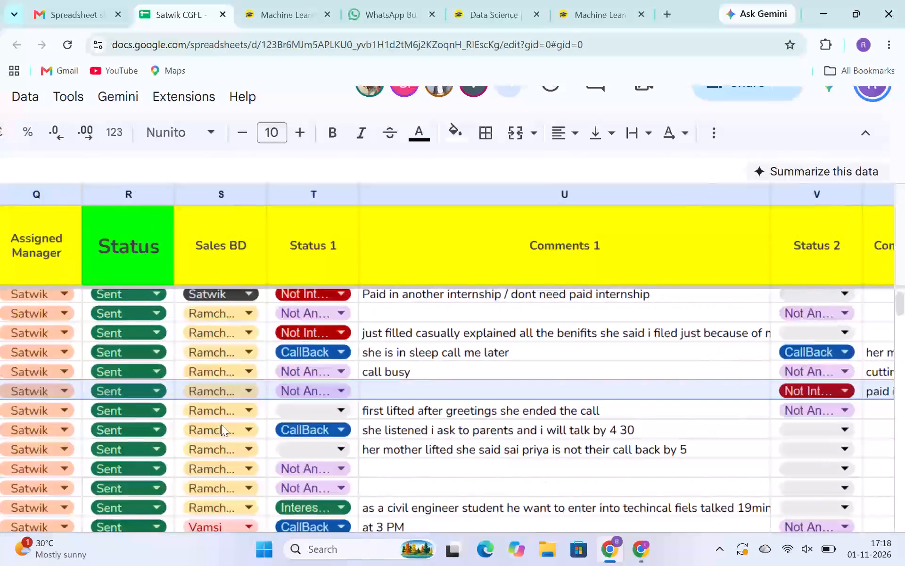
scroll(221, 424, "left", 2)
scroll(221, 424, "right", 6)
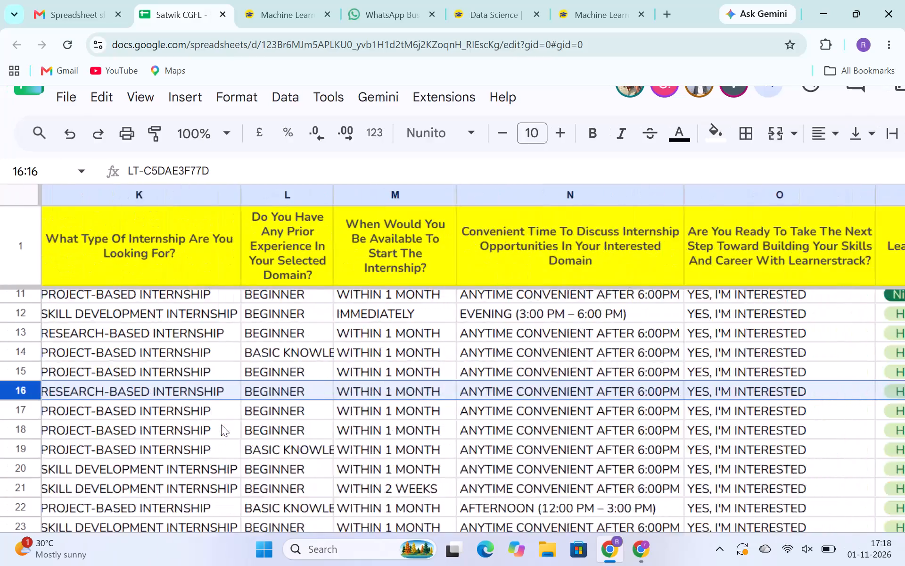
scroll(221, 424, "left", 5)
scroll(221, 424, "right", 12)
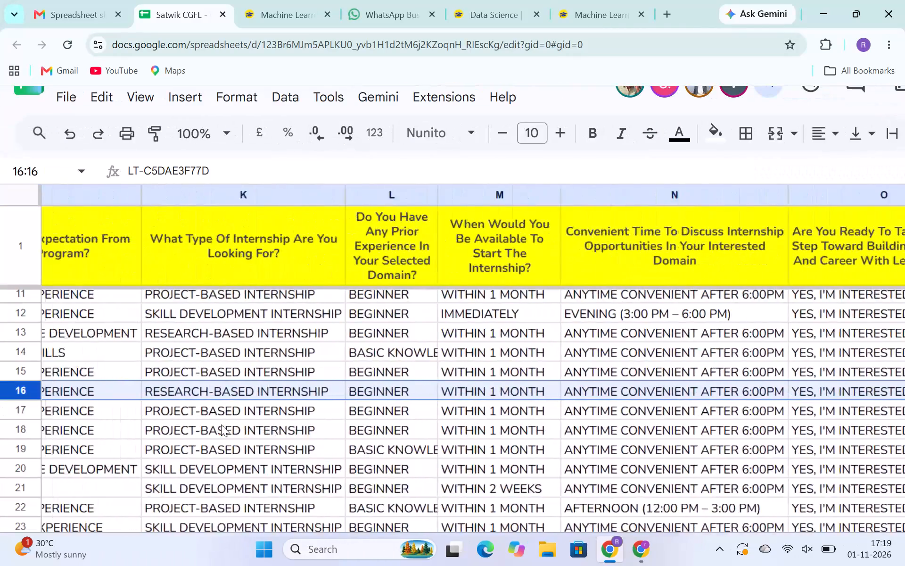
scroll(221, 424, "right", 2)
scroll(0, 380, "right", 13)
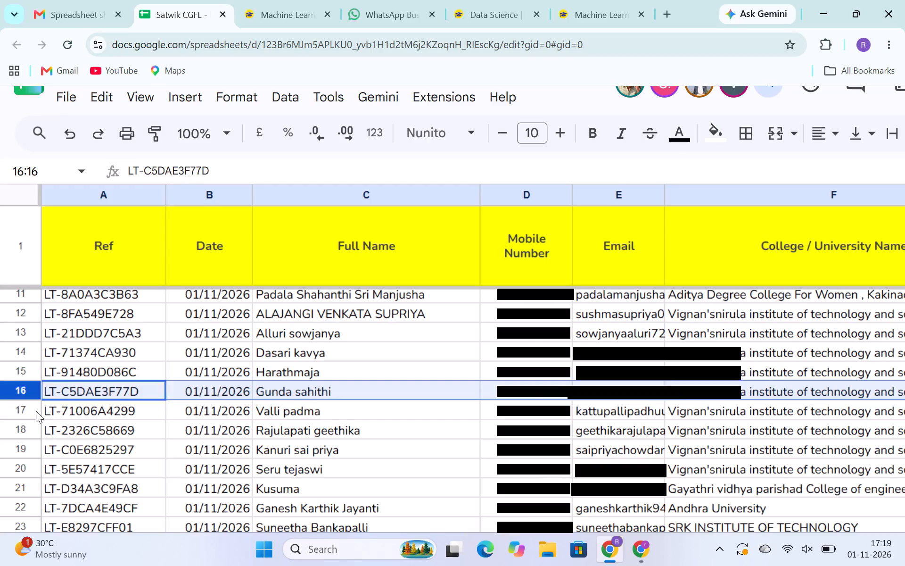
Select the lead in row 17 and set its Status 3 to Not Interested.
left_click(36, 411)
scroll(325, 417, "left", 15)
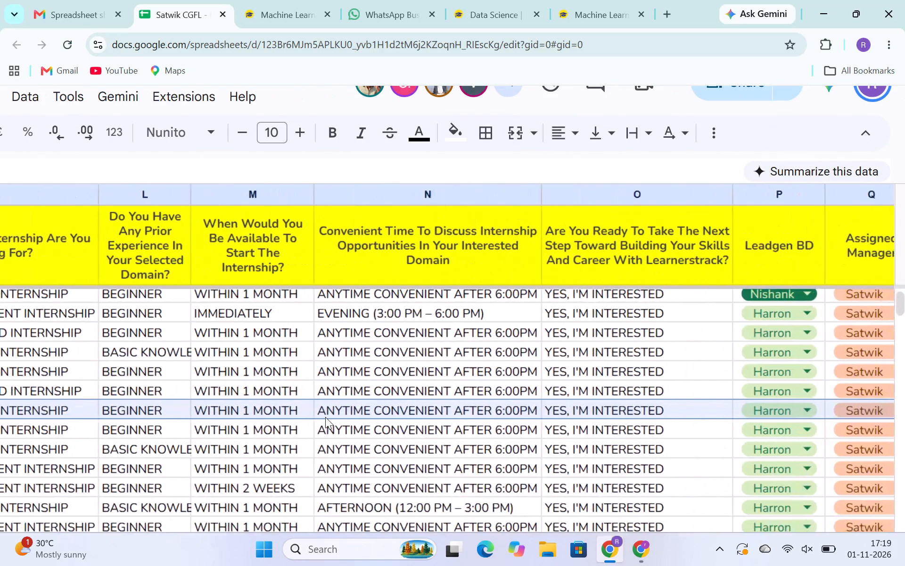
scroll(325, 417, "left", 5)
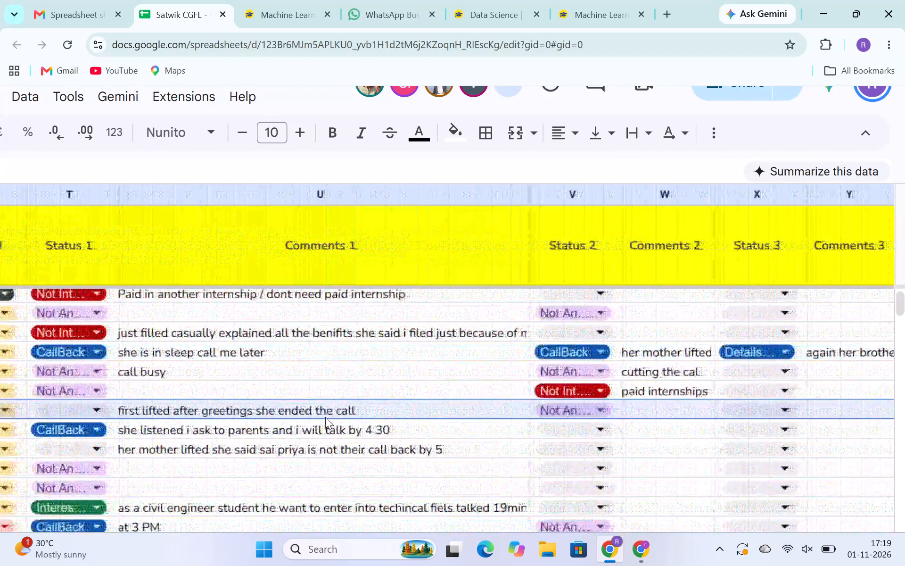
scroll(325, 417, "left", 2)
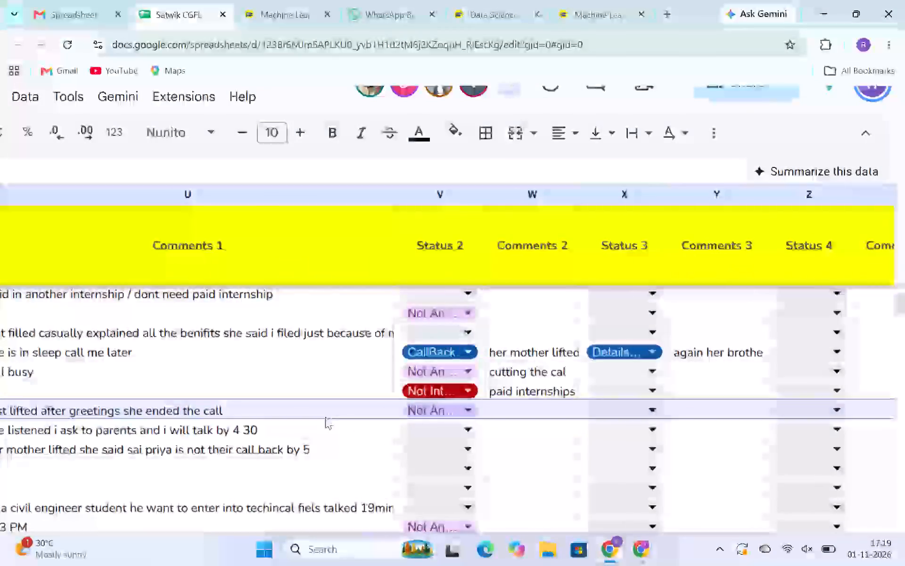
scroll(325, 417, "left", 3)
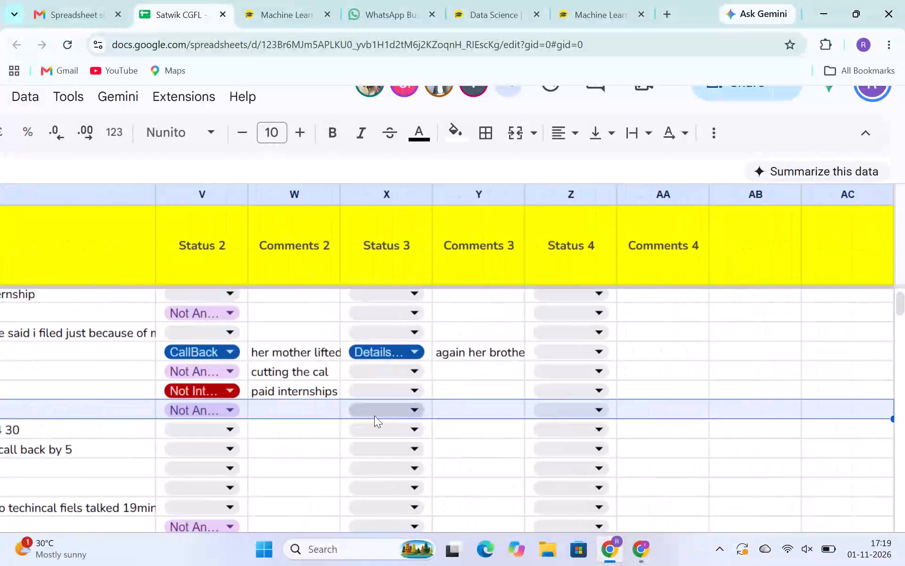
left_click(390, 408)
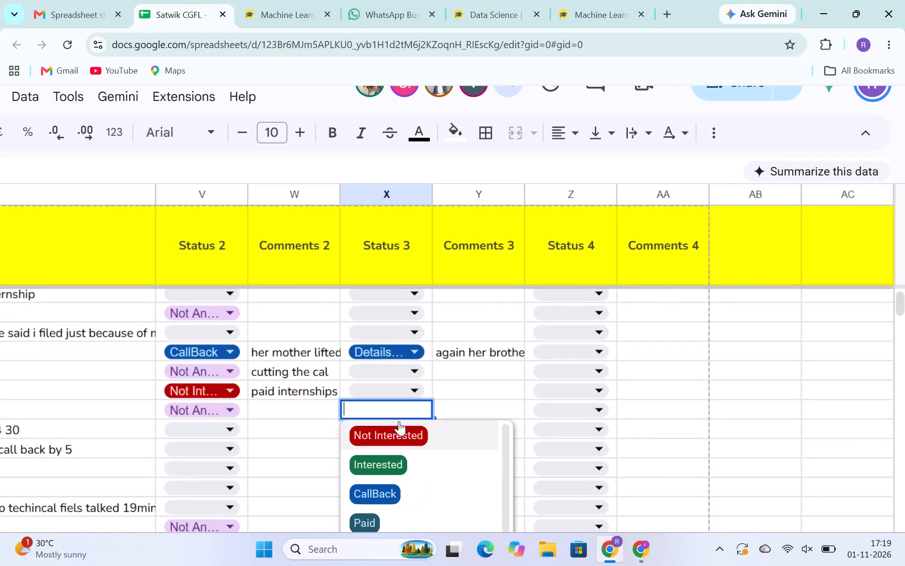
left_click(401, 438)
Change Status 3 of the lead in row 17 to Not Answering.
left_click(616, 440)
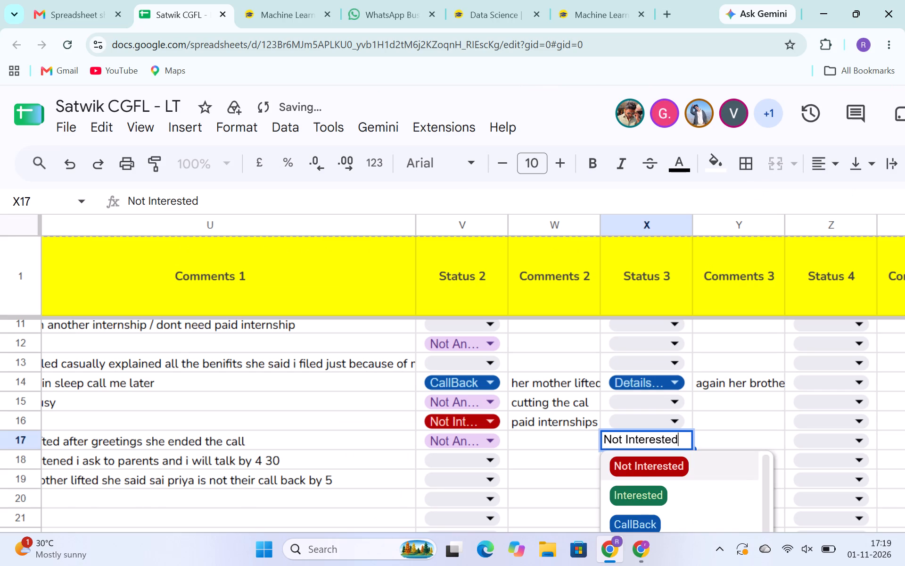
scroll(644, 486, "down", 2)
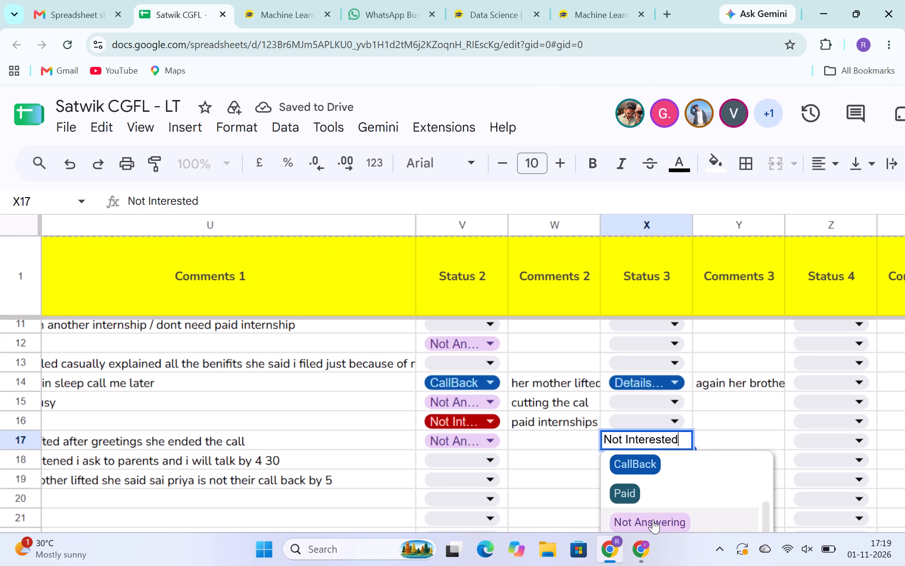
left_click(653, 521)
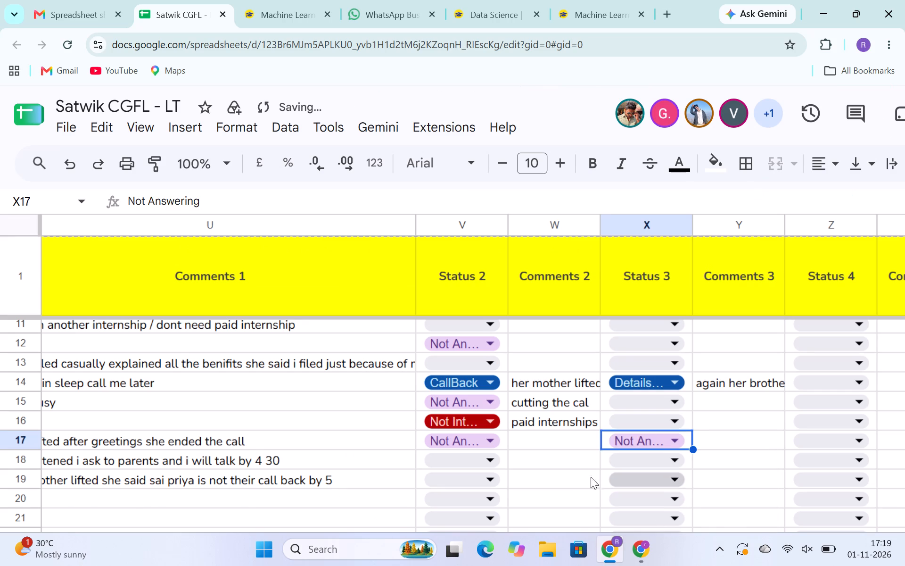
Select the lead in row 18, review its contact details, internship preferences, call status and comments columns, and return to its contact details.
scroll(578, 473, "right", 14)
scroll(578, 473, "right", 8)
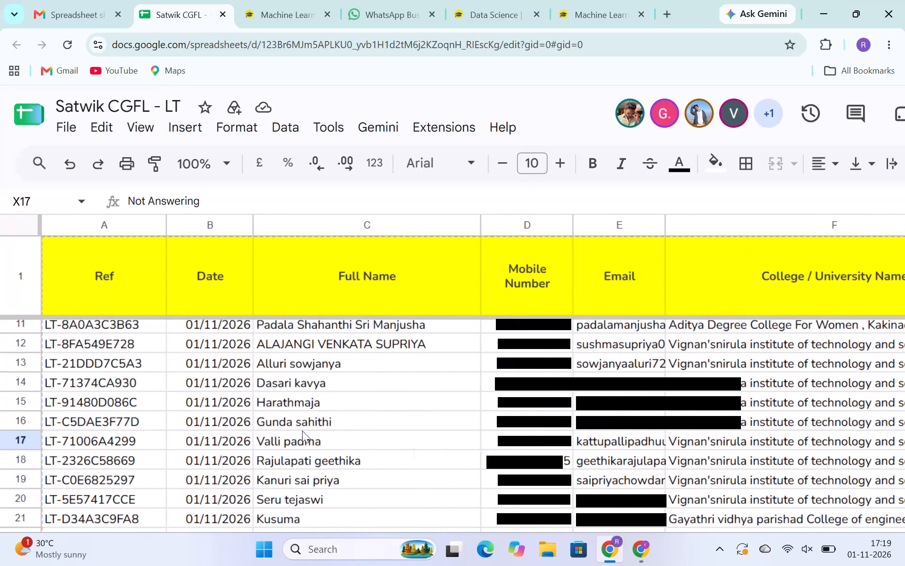
left_click(30, 460)
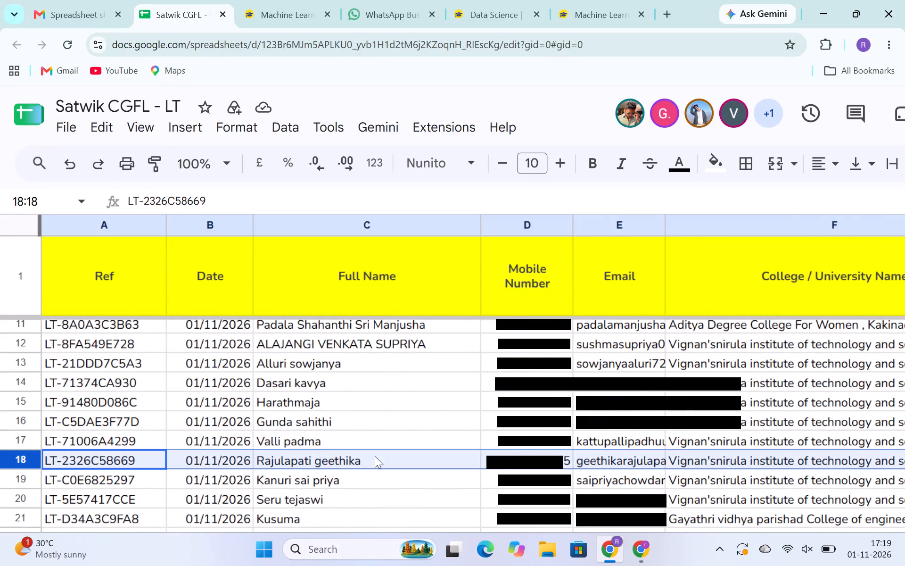
scroll(375, 456, "left", 1)
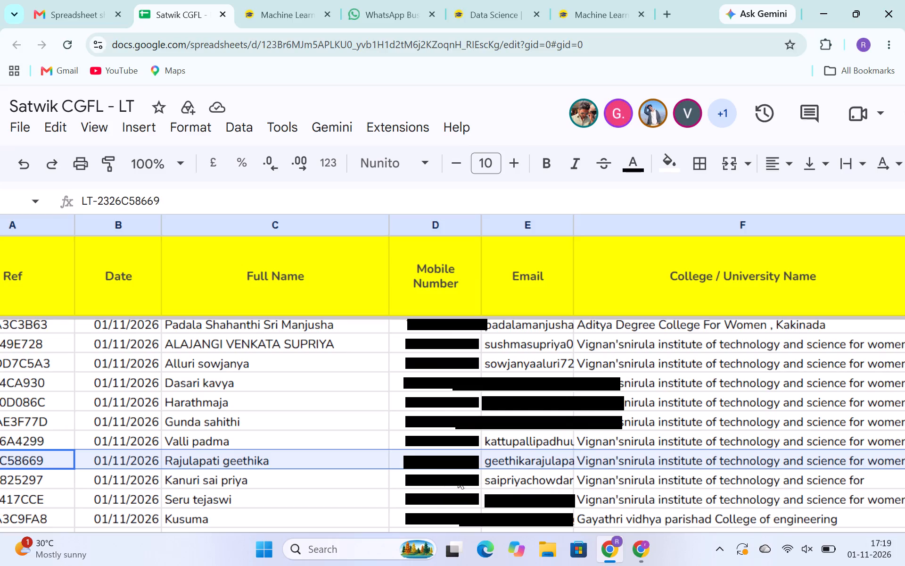
scroll(468, 478, "left", 11)
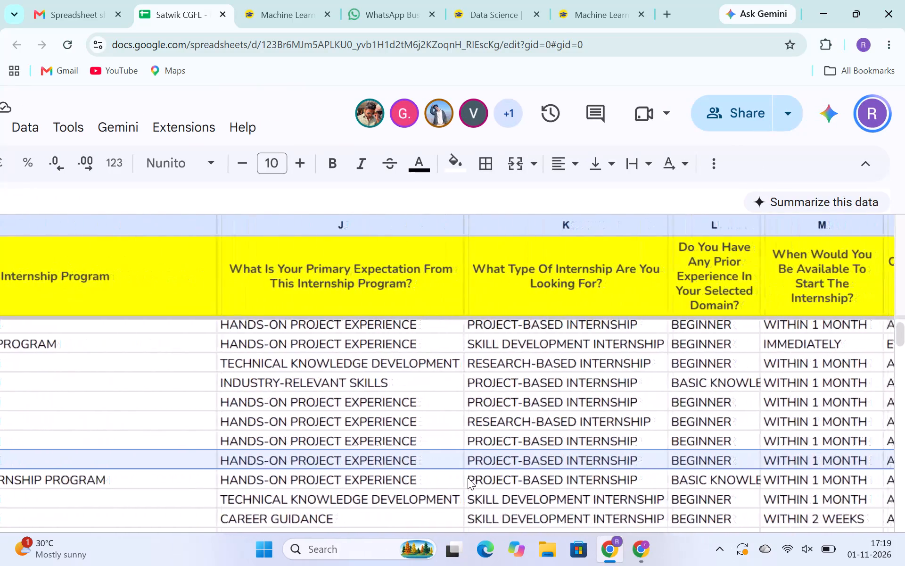
scroll(468, 478, "left", 11)
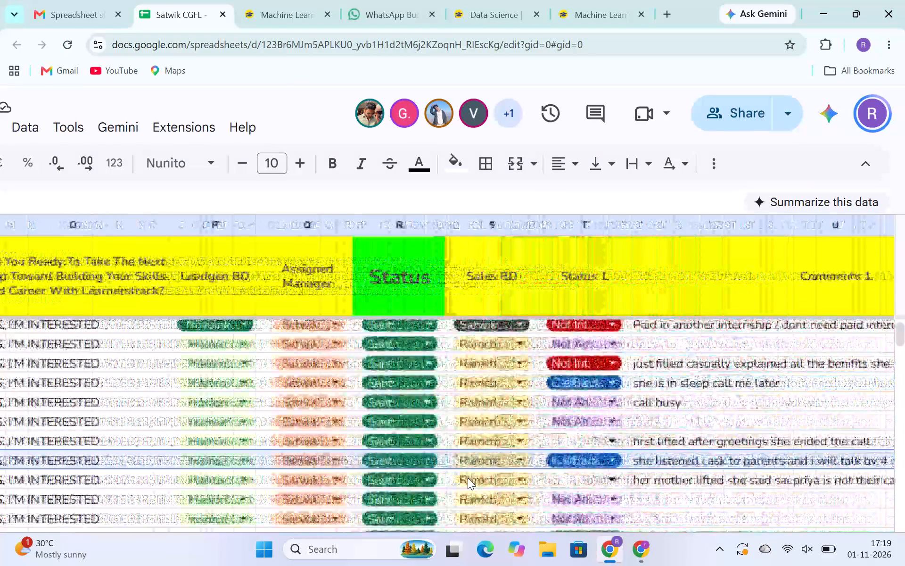
scroll(468, 478, "left", 6)
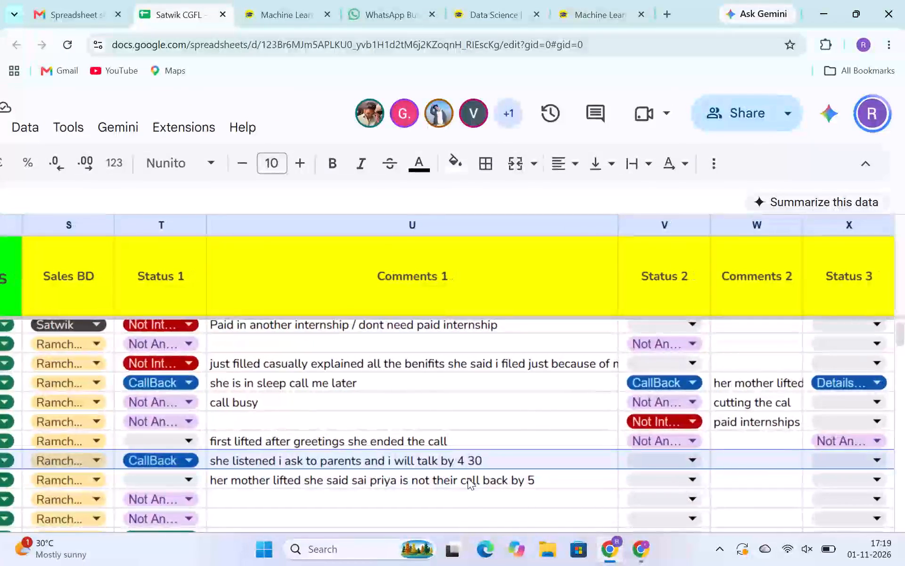
scroll(468, 478, "left", 1)
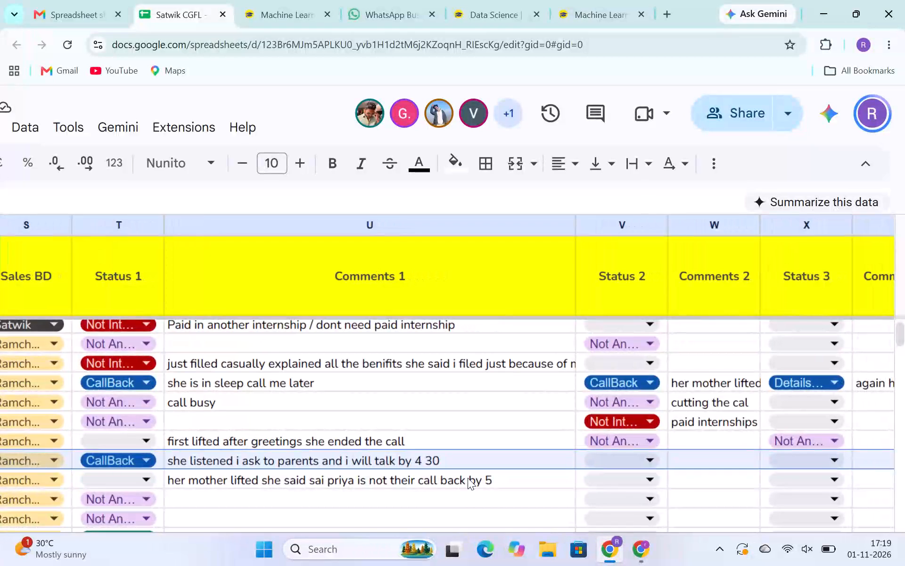
scroll(468, 478, "right", 16)
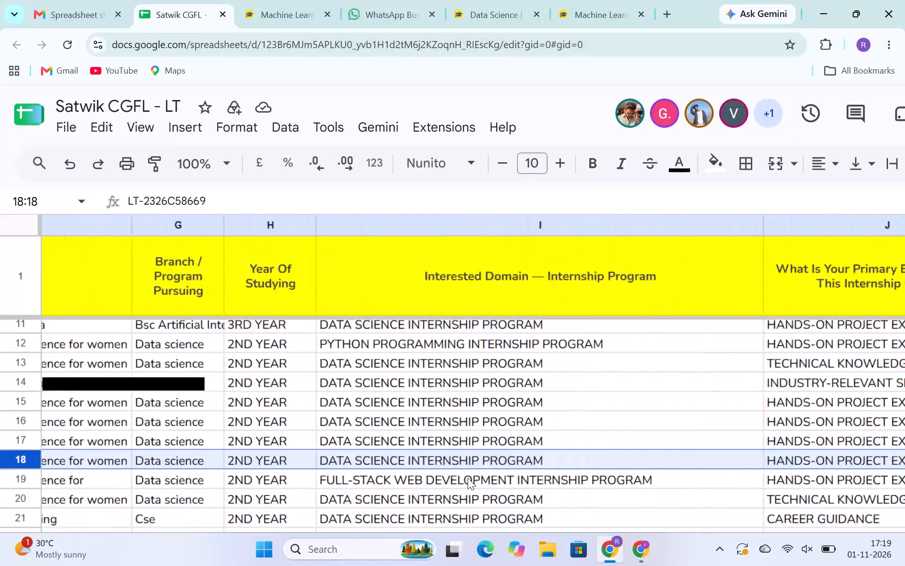
scroll(468, 478, "right", 7)
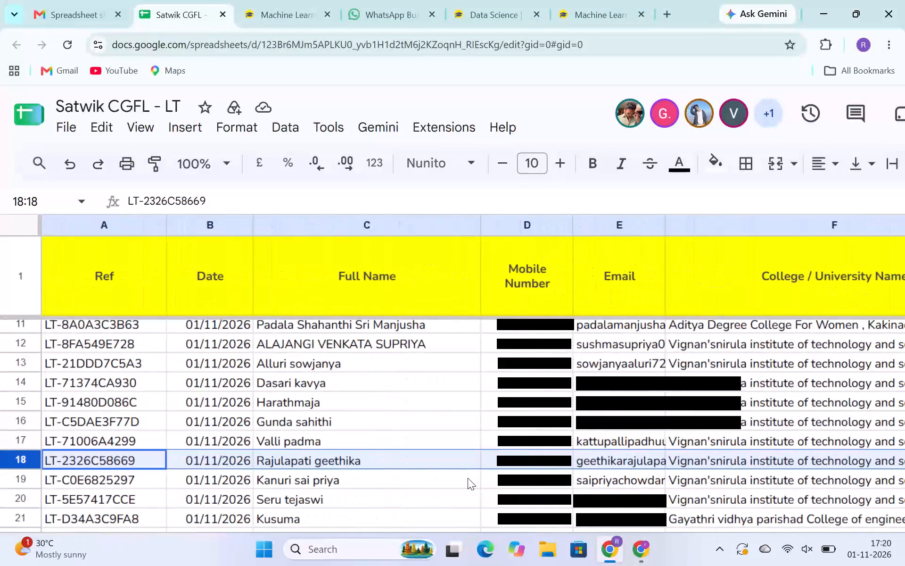
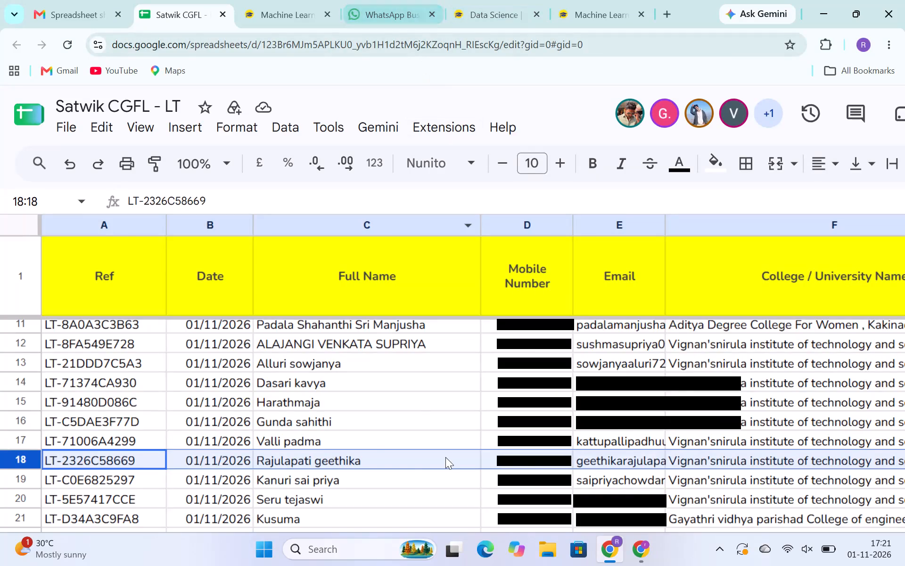
Go to the leads in rows 56 to 65 and examine their Leadgen BD, Assigned Manager, Status, Sales BD and Status 1 columns.
scroll(366, 445, "down", 11)
scroll(366, 445, "up", 1)
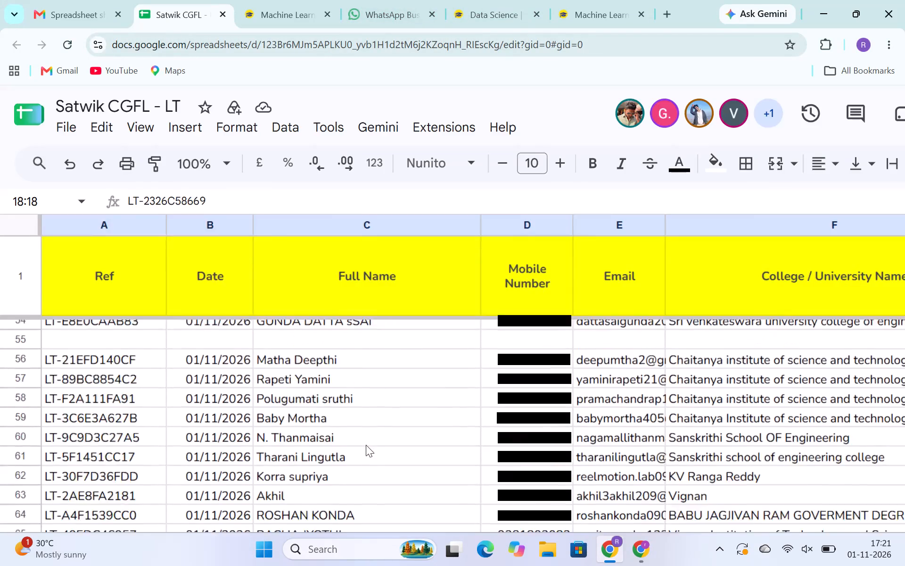
scroll(366, 445, "down", 1)
scroll(366, 445, "left", 17)
scroll(366, 445, "right", 1)
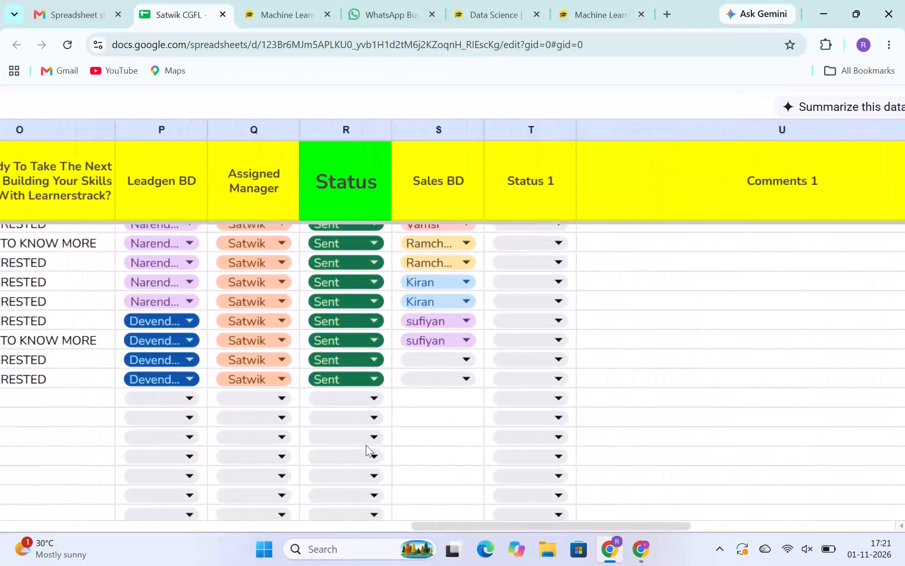
scroll(366, 445, "right", 1)
scroll(366, 445, "up", 2)
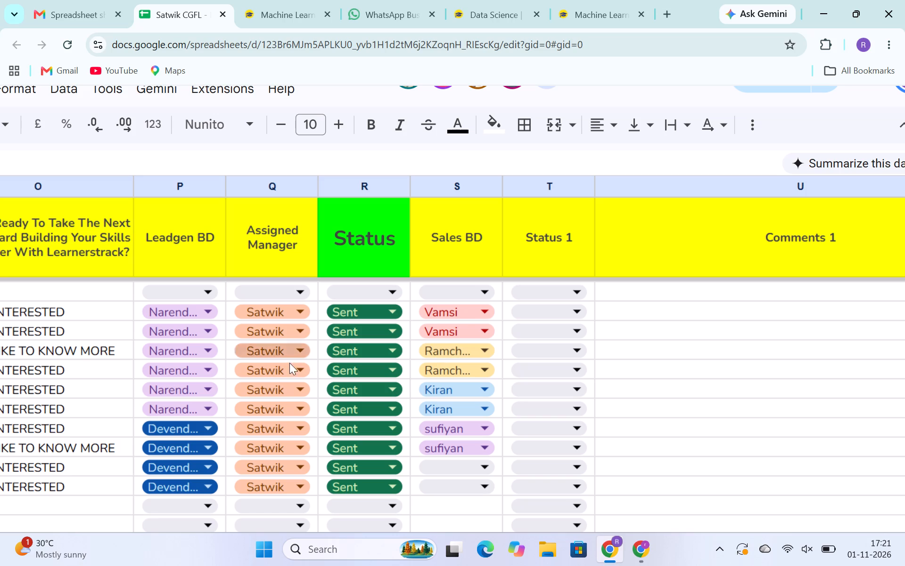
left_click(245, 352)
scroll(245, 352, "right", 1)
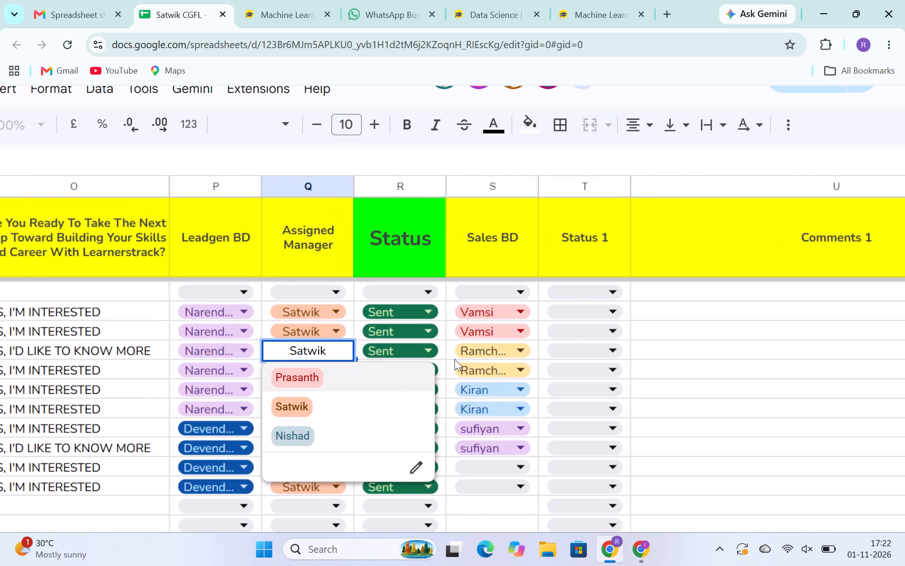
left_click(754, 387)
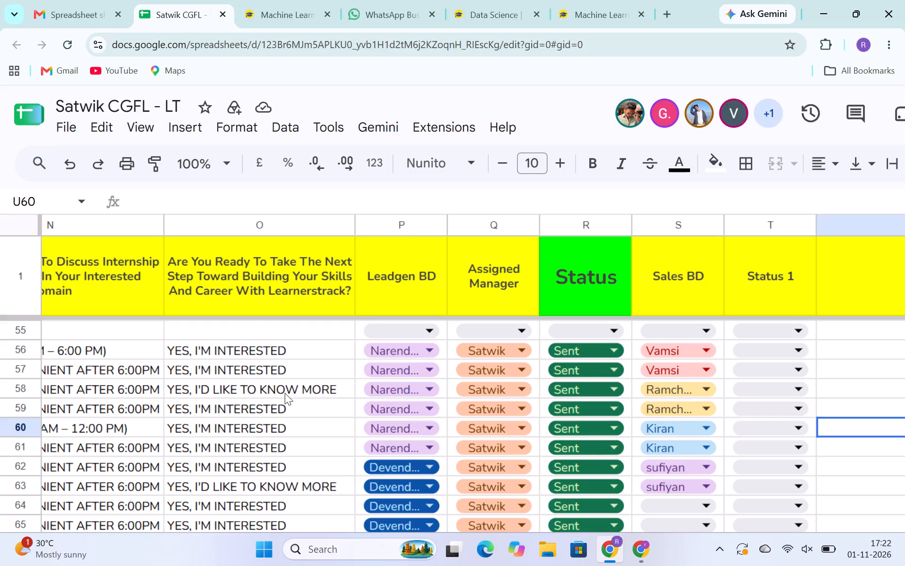
Select the lead in row 58, review its contact details, college, branch, year, internship domain and primary expectation, and return to its contact details.
left_click(21, 391)
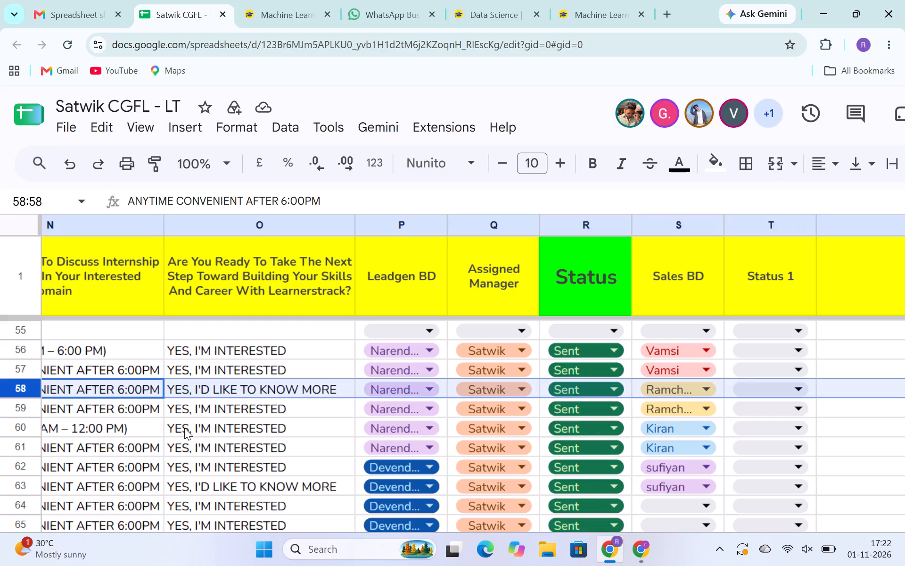
scroll(188, 431, "right", 18)
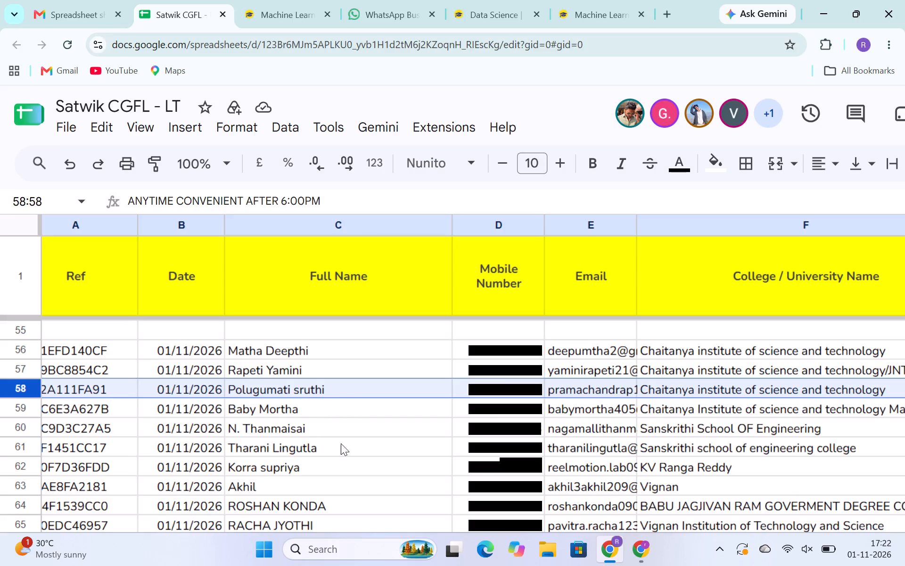
scroll(642, 417, "left", 1)
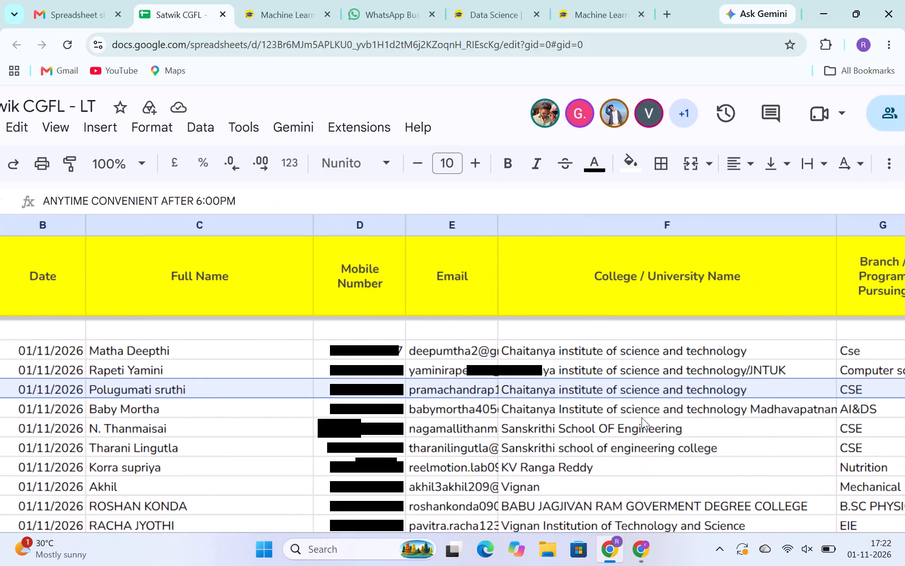
scroll(642, 417, "left", 1)
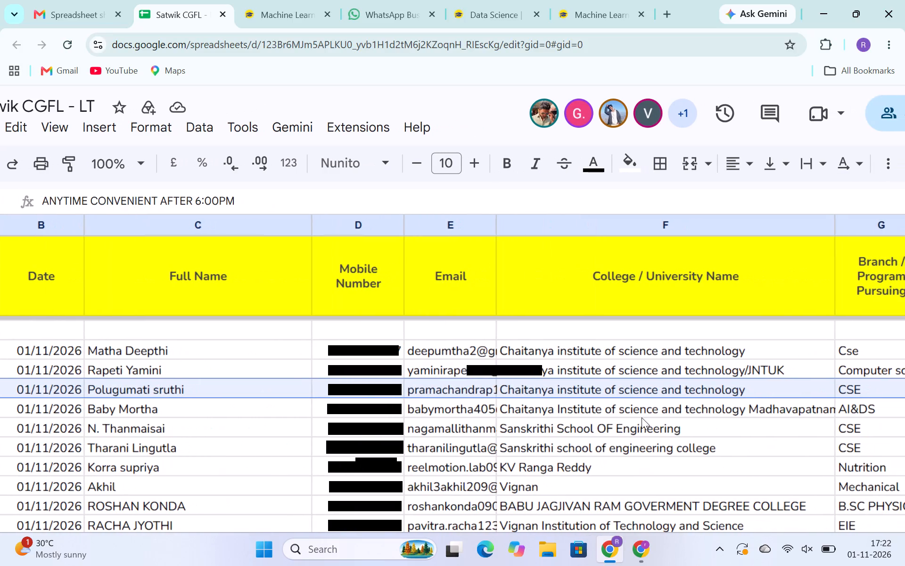
scroll(642, 417, "left", 3)
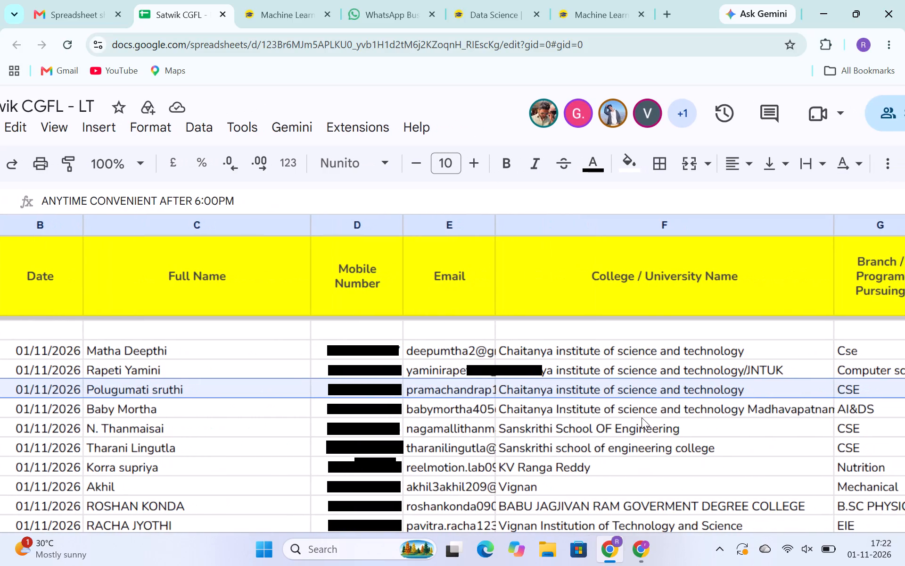
scroll(642, 417, "left", 3)
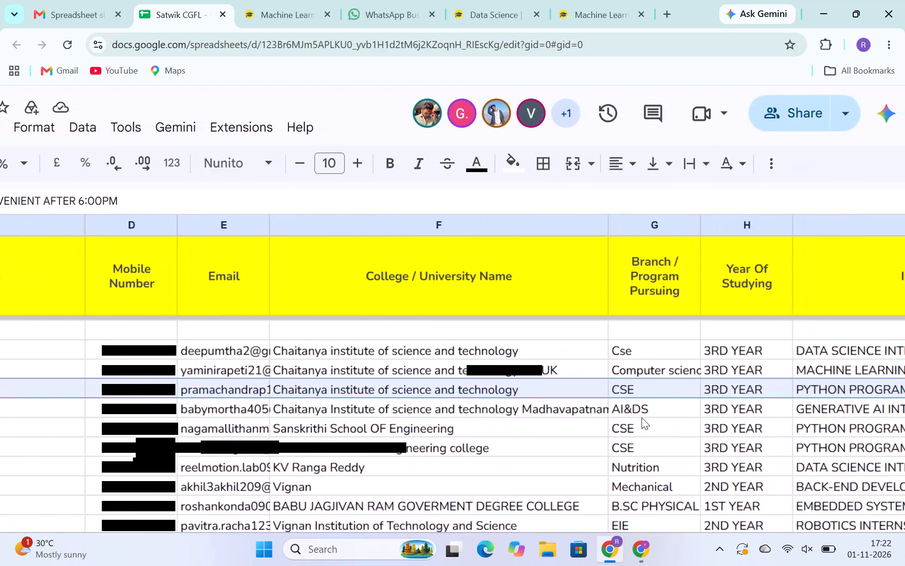
scroll(642, 417, "left", 2)
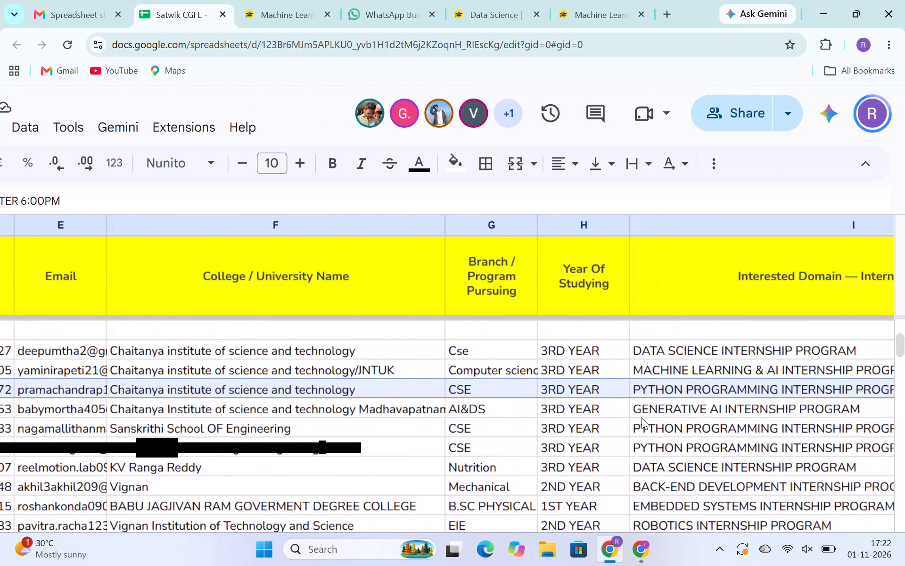
scroll(642, 417, "left", 5)
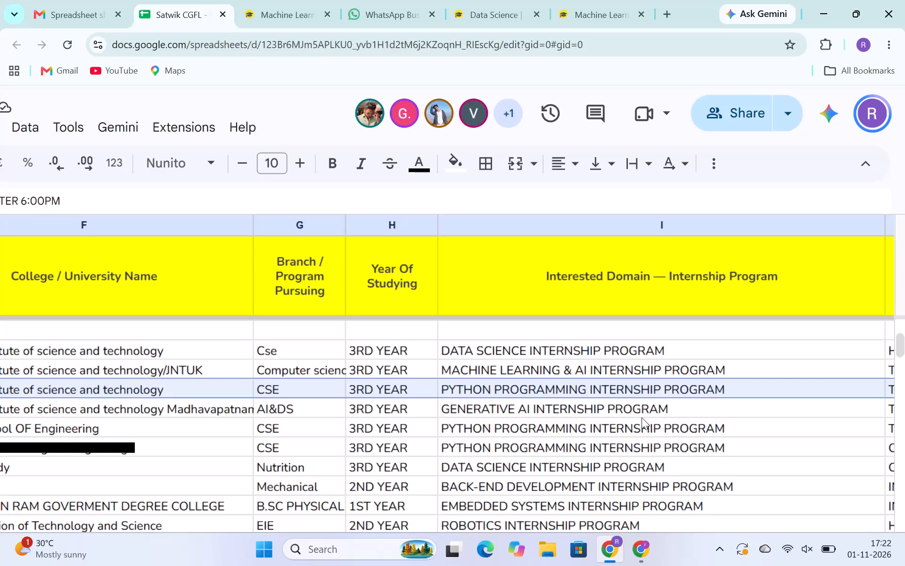
scroll(642, 417, "left", 6)
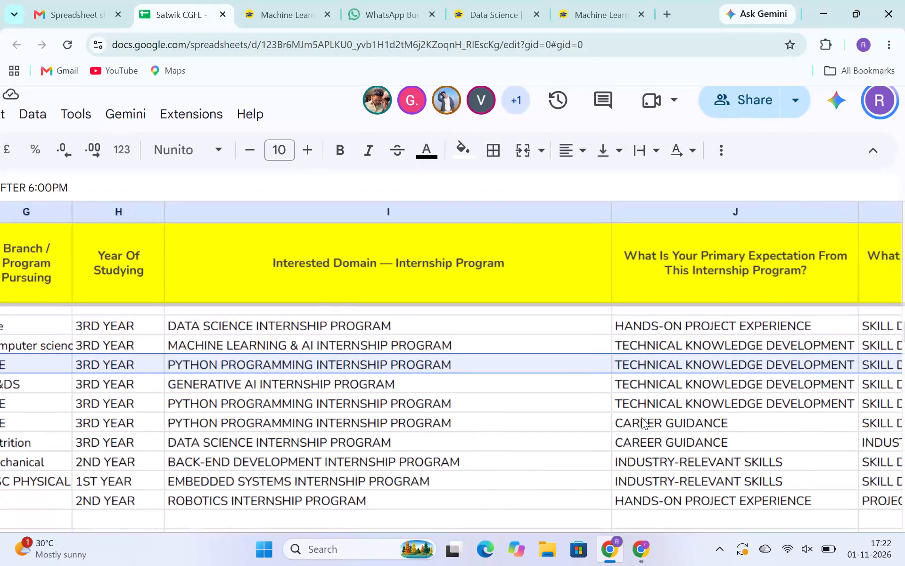
scroll(642, 417, "left", 1)
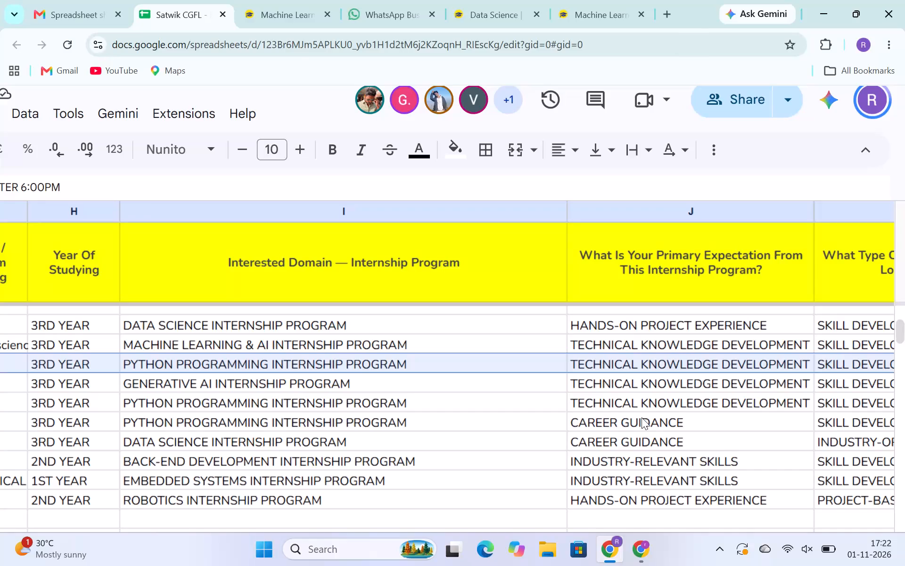
scroll(642, 417, "right", 15)
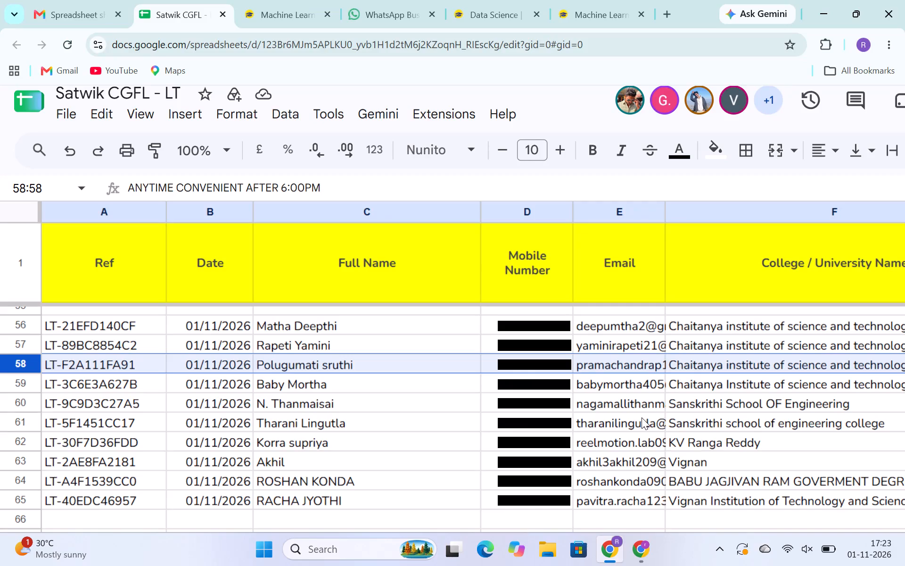
Recheck the internship preferences, Sales BD, Status 1 and Comments 1 columns of the lead in row 58, and return to its contact details.
scroll(642, 417, "left", 9)
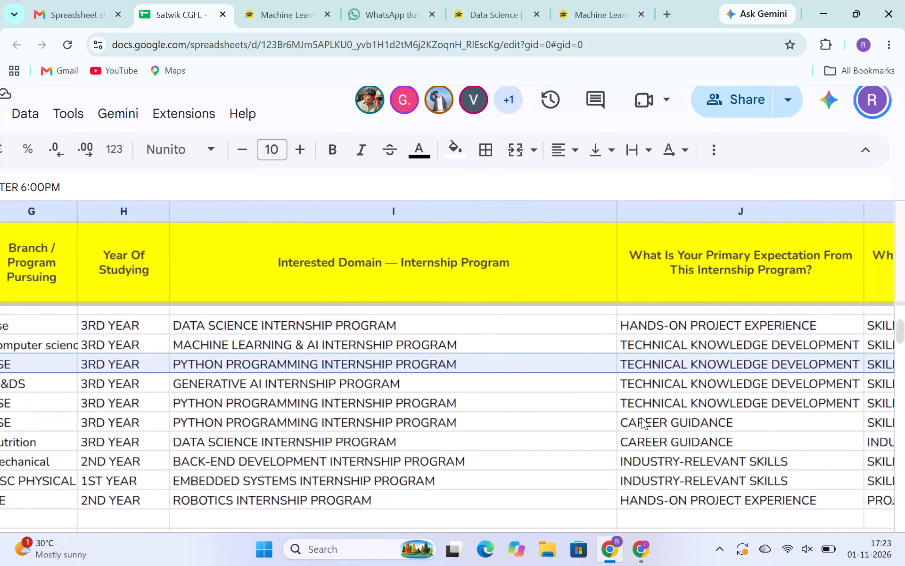
scroll(642, 417, "left", 11)
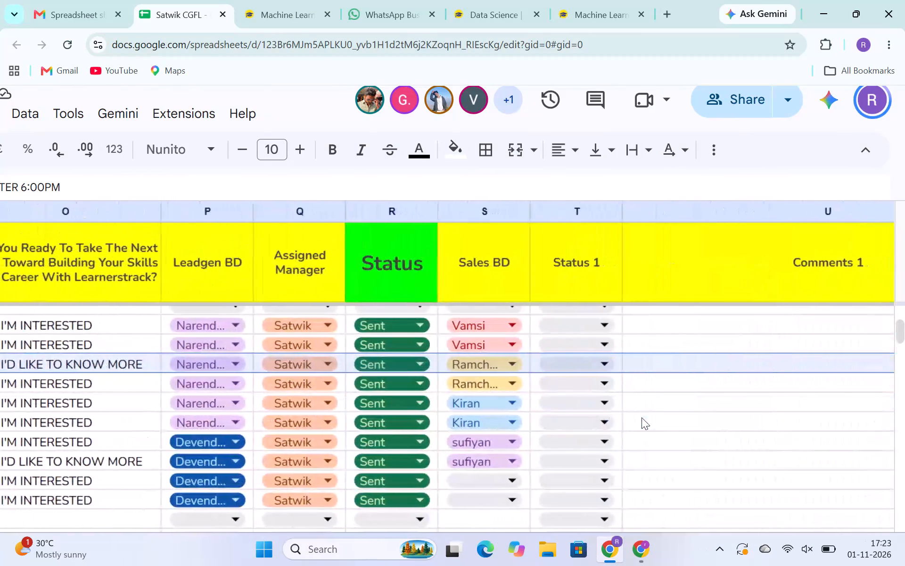
scroll(642, 417, "right", 11)
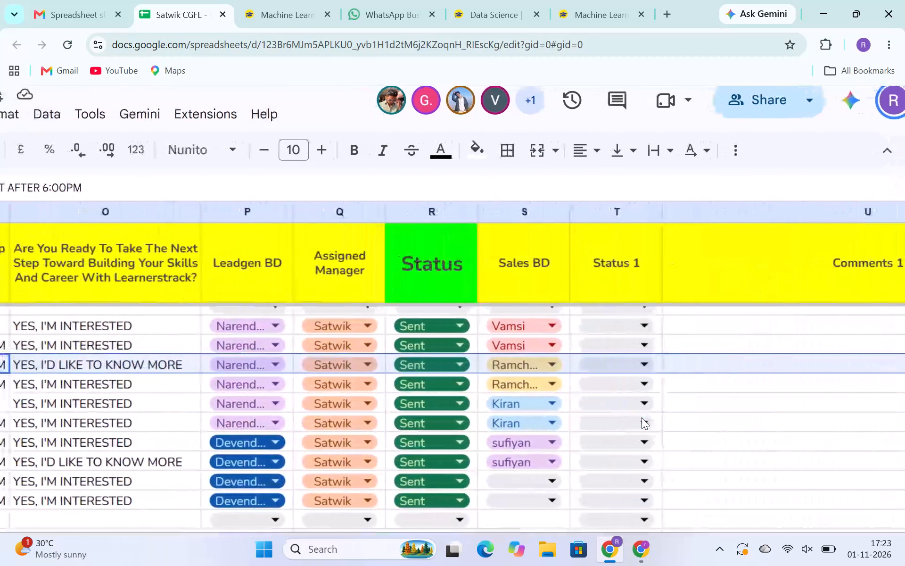
scroll(642, 417, "right", 8)
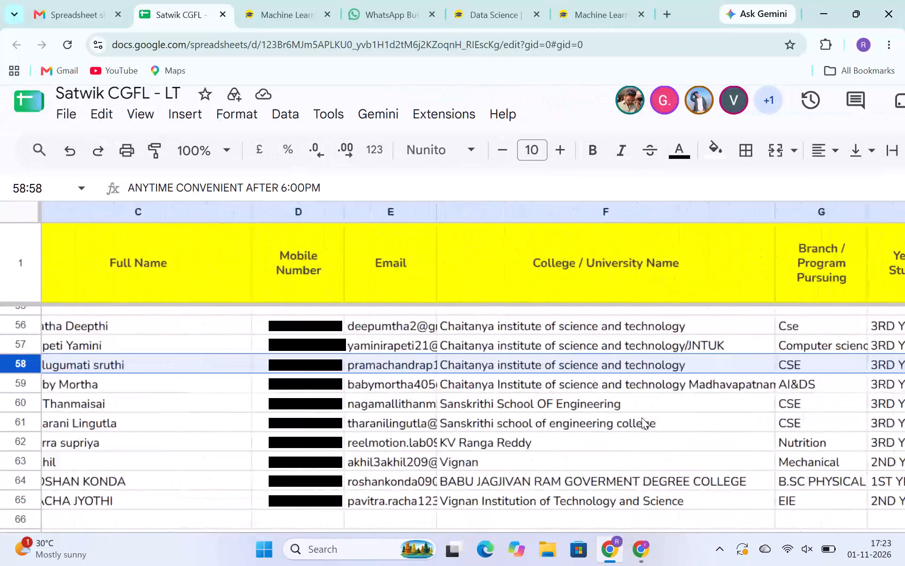
scroll(642, 417, "right", 4)
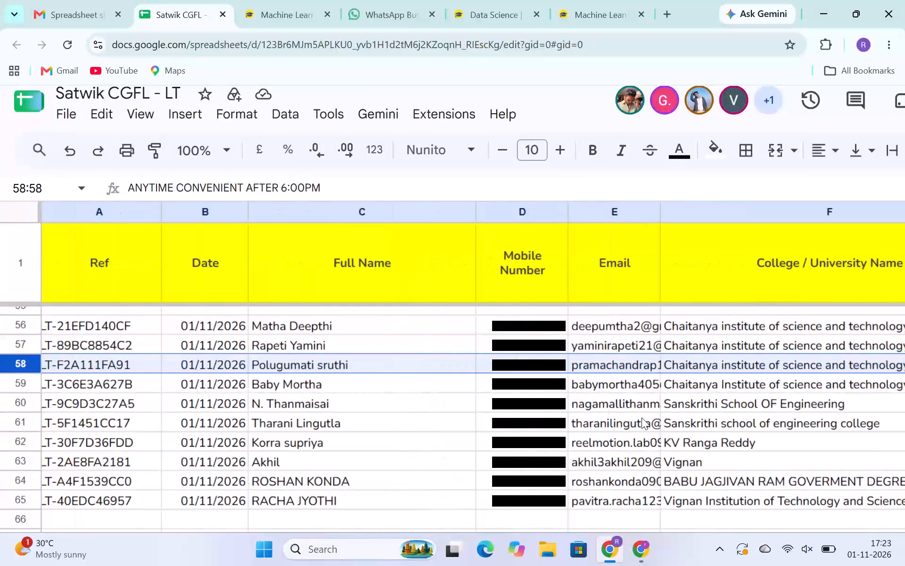
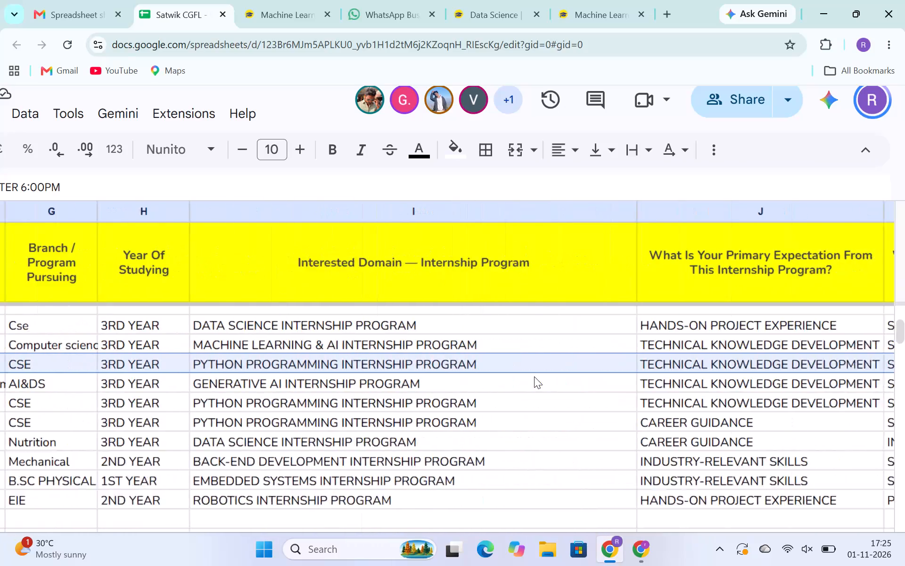
Set the Status 1 value of the lead in row 58 to Not Answering.
scroll(534, 376, "left", 6)
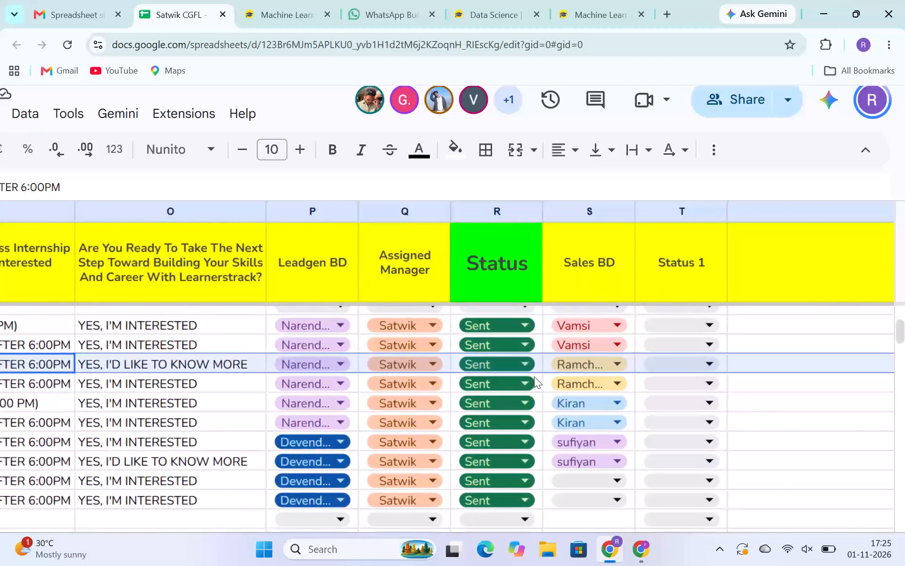
scroll(534, 376, "left", 1)
left_click(453, 369)
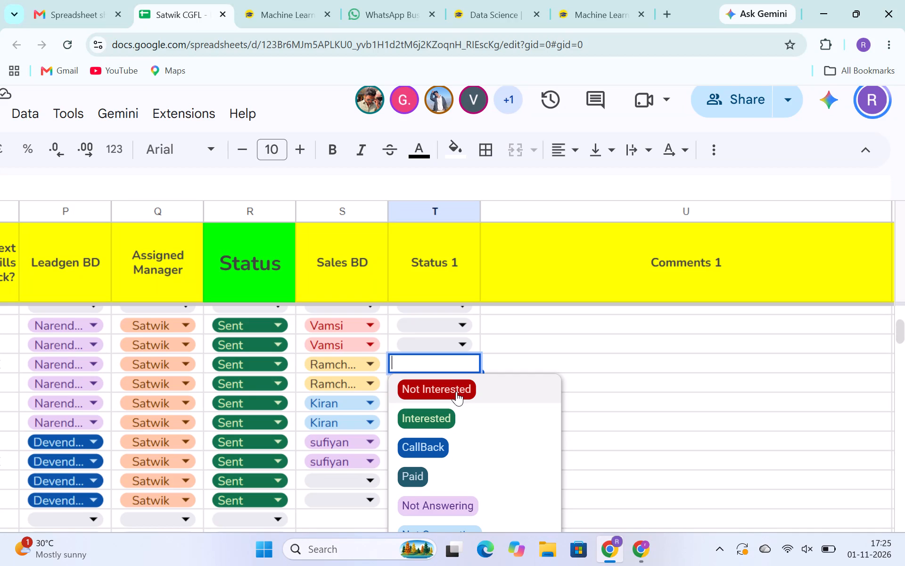
scroll(436, 455, "down", 1)
left_click(443, 460)
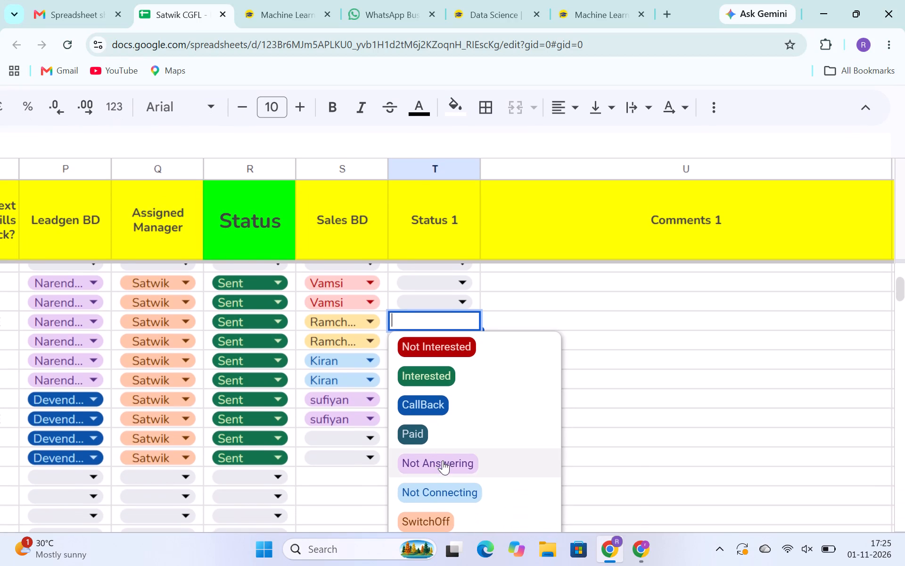